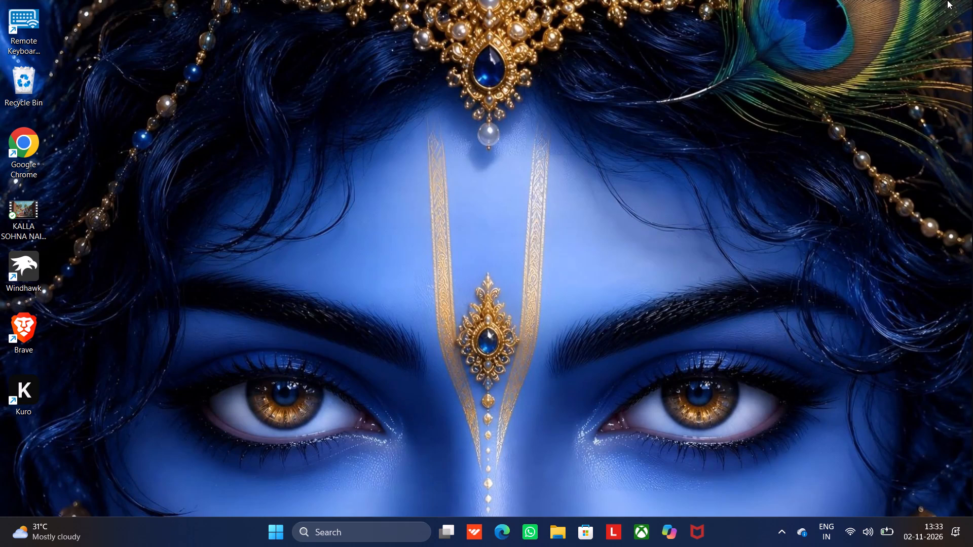
Open Microsoft Edge and maximize its window.
click(498, 524)
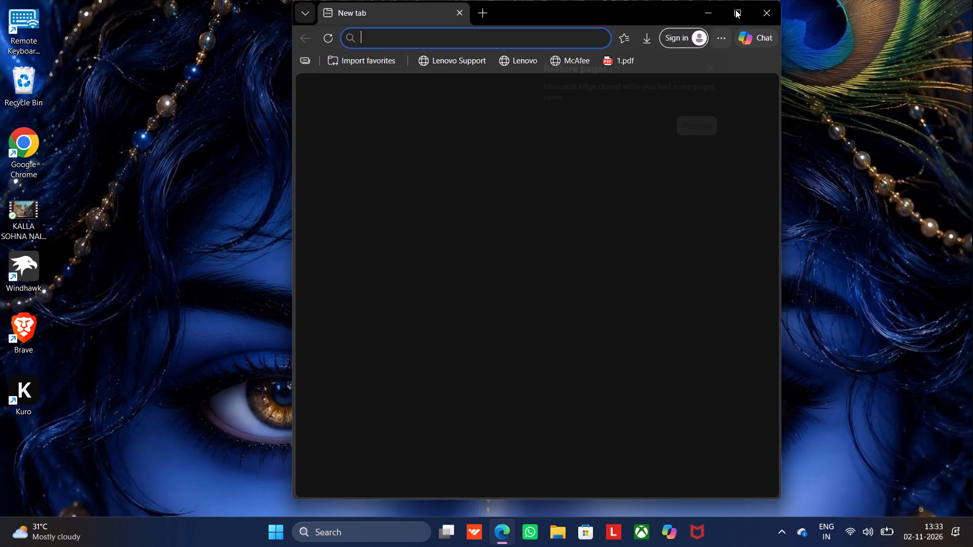
click(735, 10)
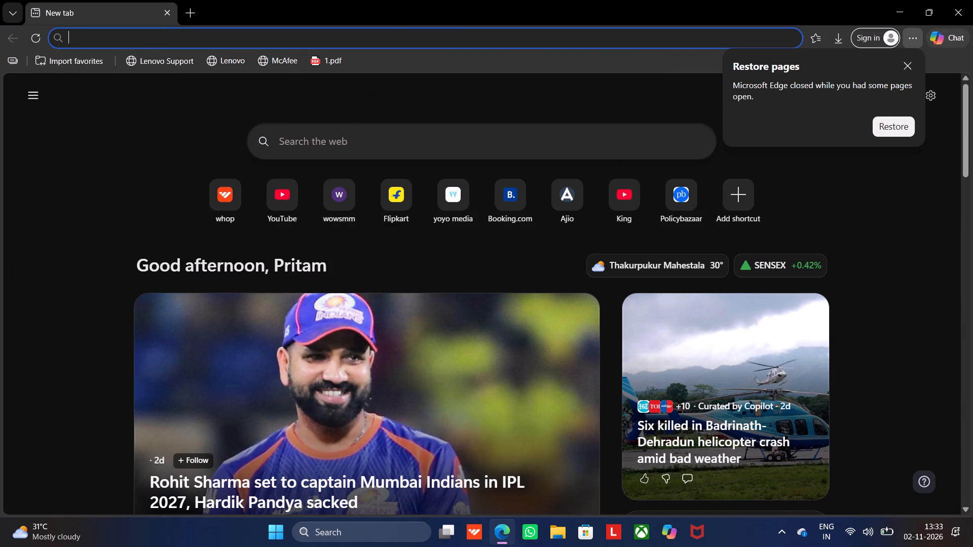
Enter "pay" as the web address or search query in the new tab.
click(150, 43)
text(pay)
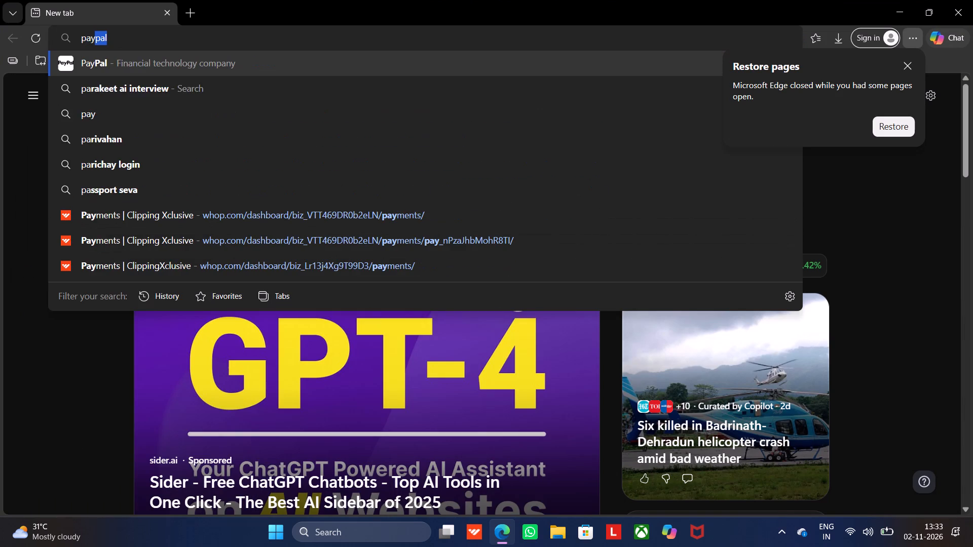
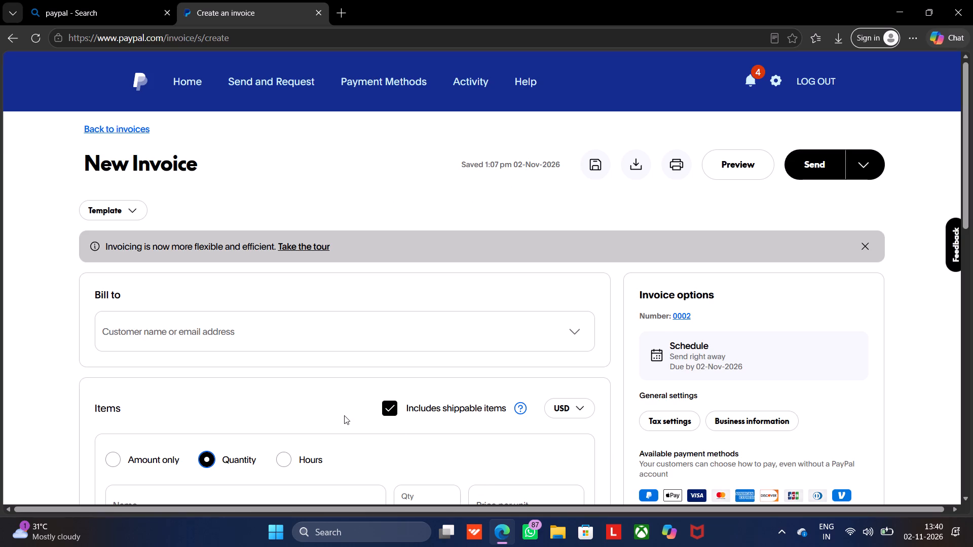
Switch the new invoice's item entry from quantity to Amount only.
scroll(344, 415, down, 2)
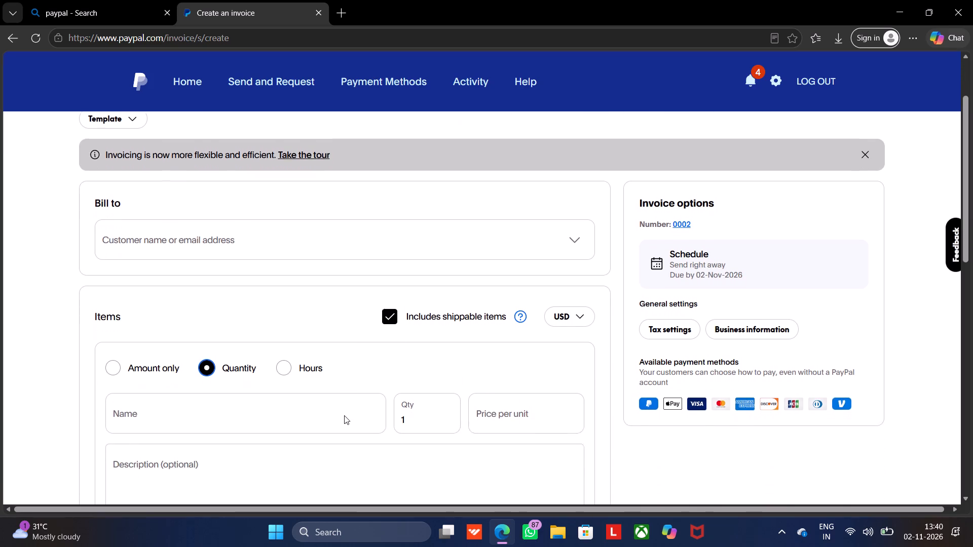
scroll(344, 415, down, 5)
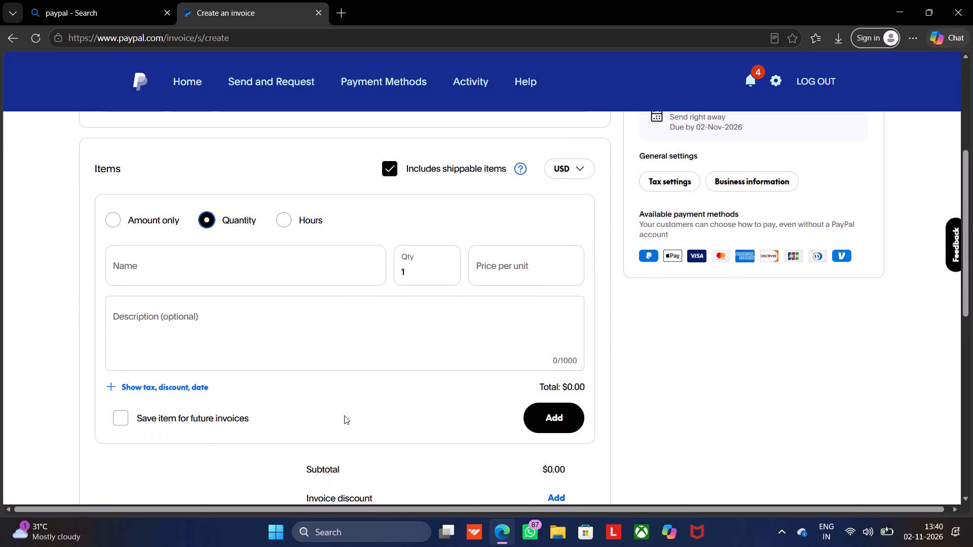
scroll(344, 415, down, 1)
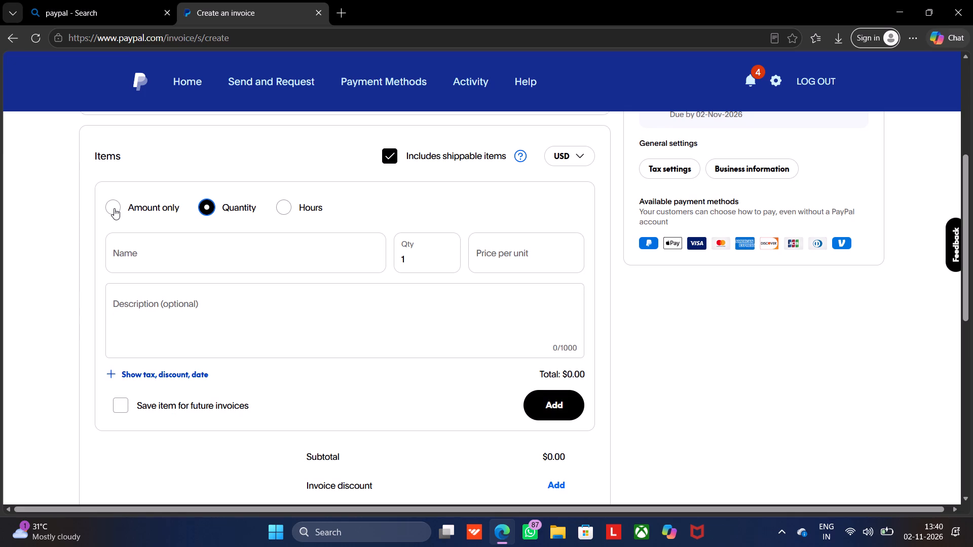
click(115, 206)
Look through the invoice form, from billing, item fields and invoice options down to the totals and customer note.
scroll(123, 250, up, 6)
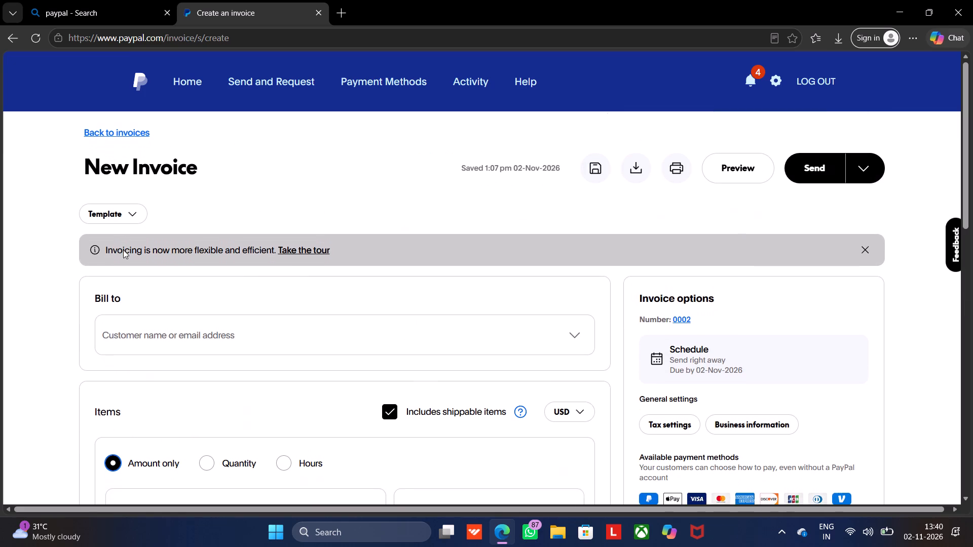
scroll(440, 328, down, 1)
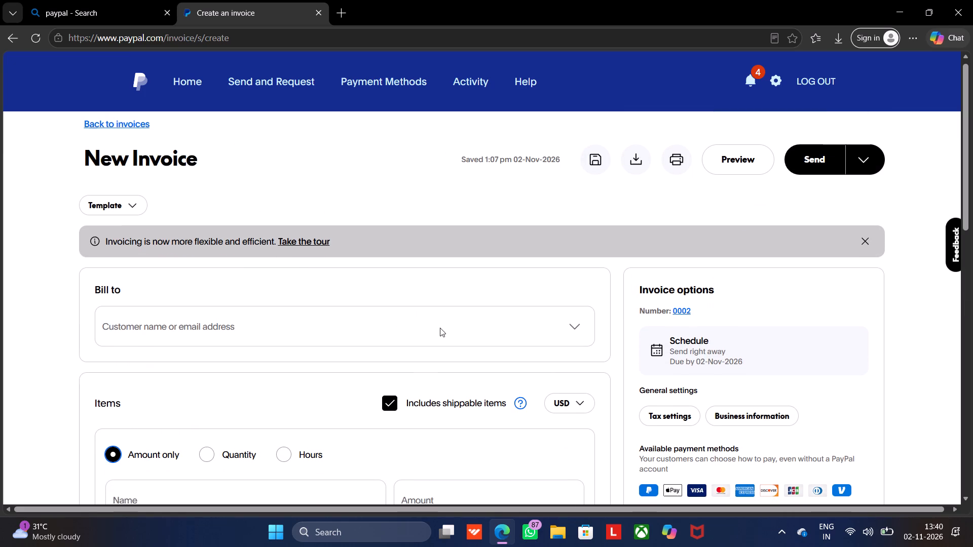
scroll(440, 328, down, 1)
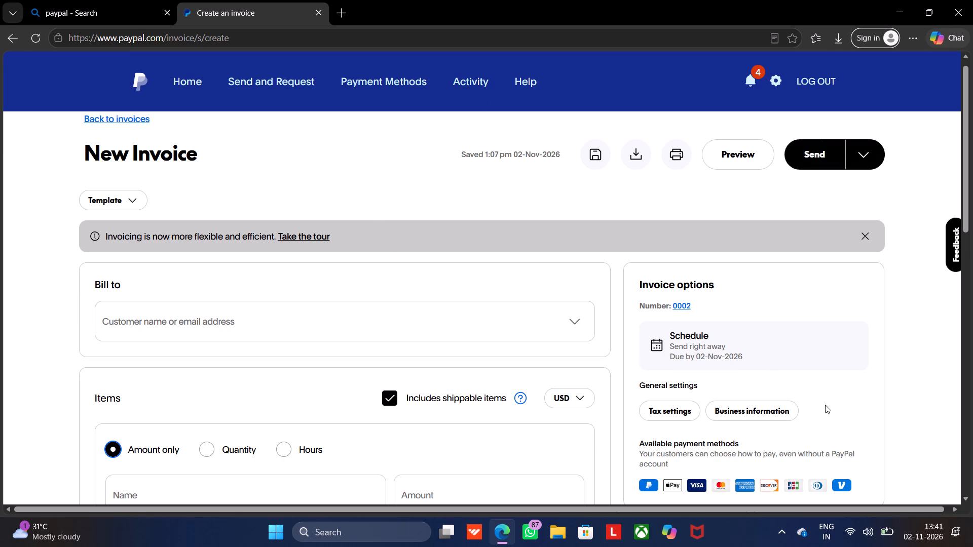
scroll(825, 405, down, 3)
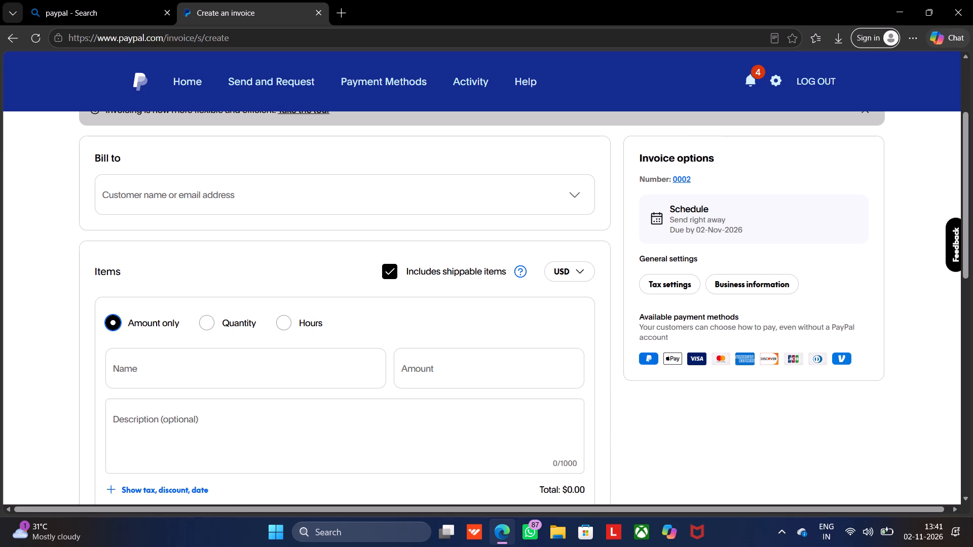
scroll(663, 325, down, 1)
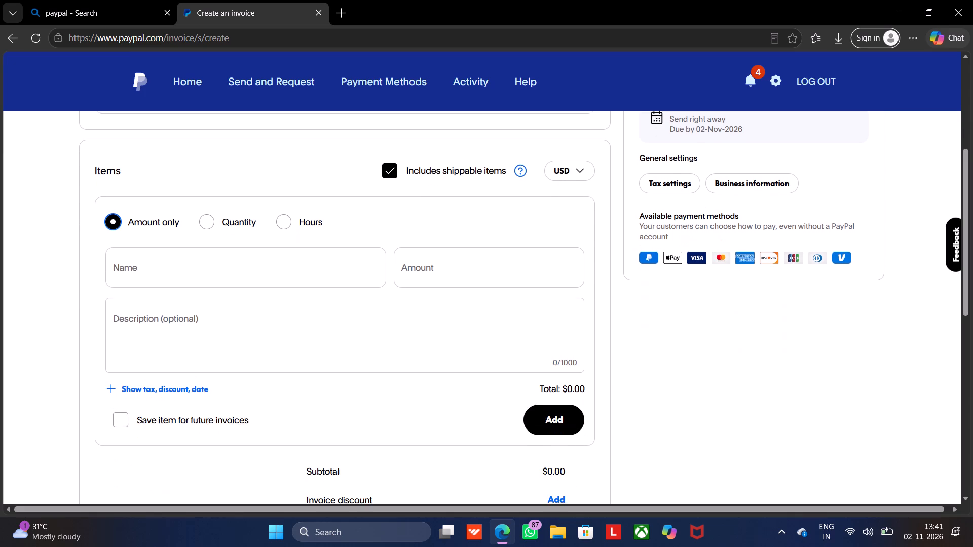
scroll(663, 325, down, 4)
scroll(663, 325, up, 2)
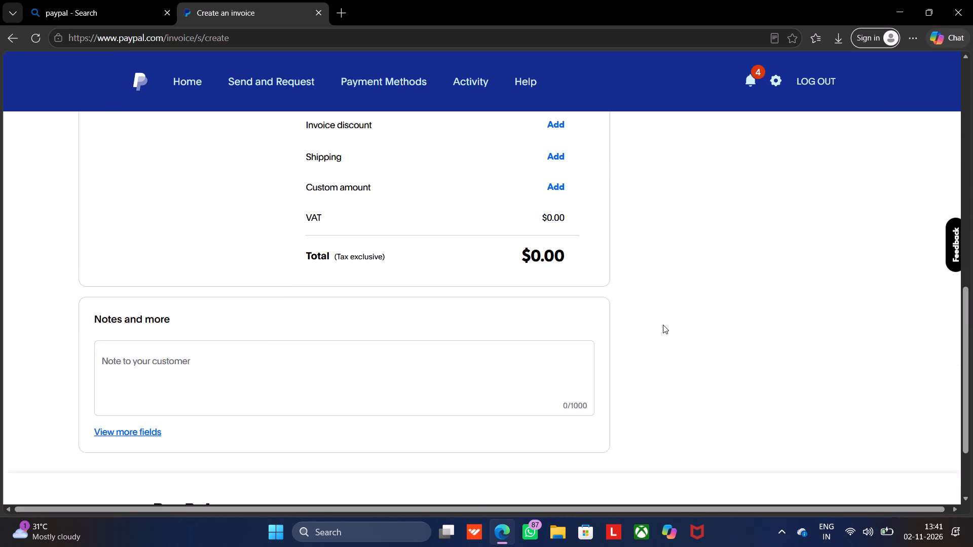
scroll(663, 325, up, 2)
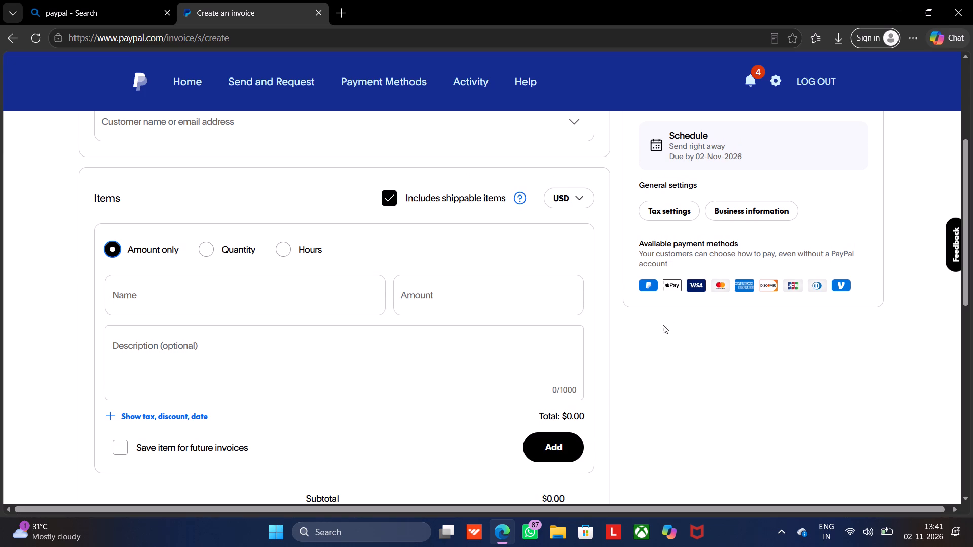
scroll(663, 325, up, 2)
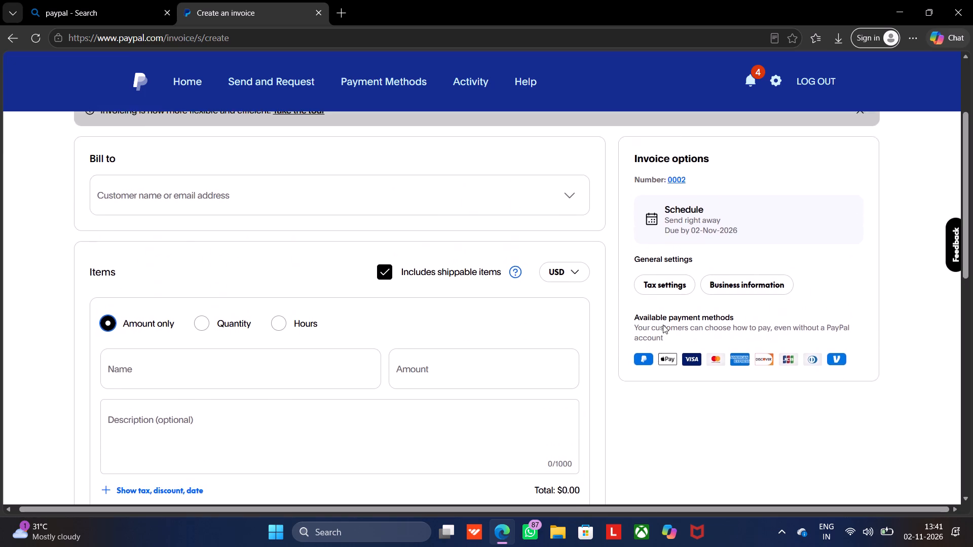
scroll(663, 325, up, 3)
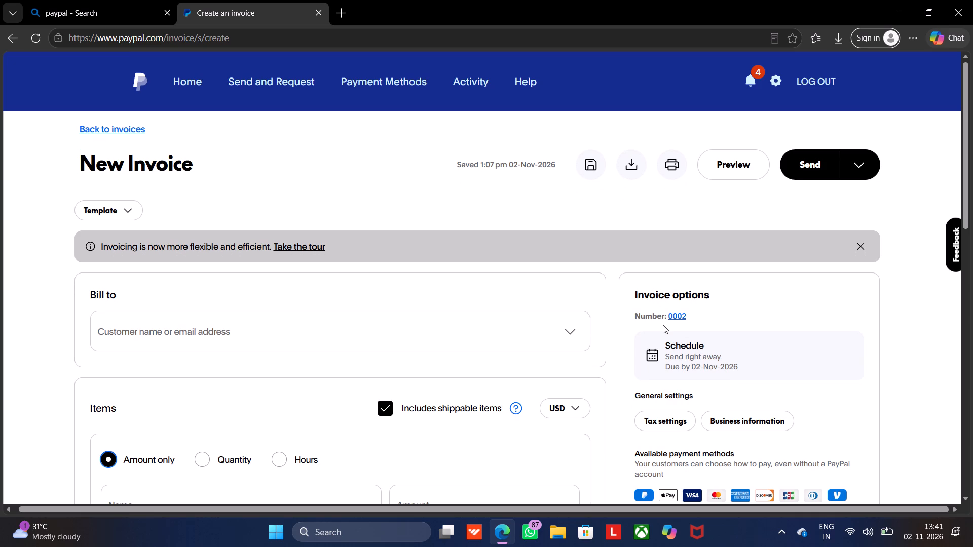
scroll(663, 325, down, 4)
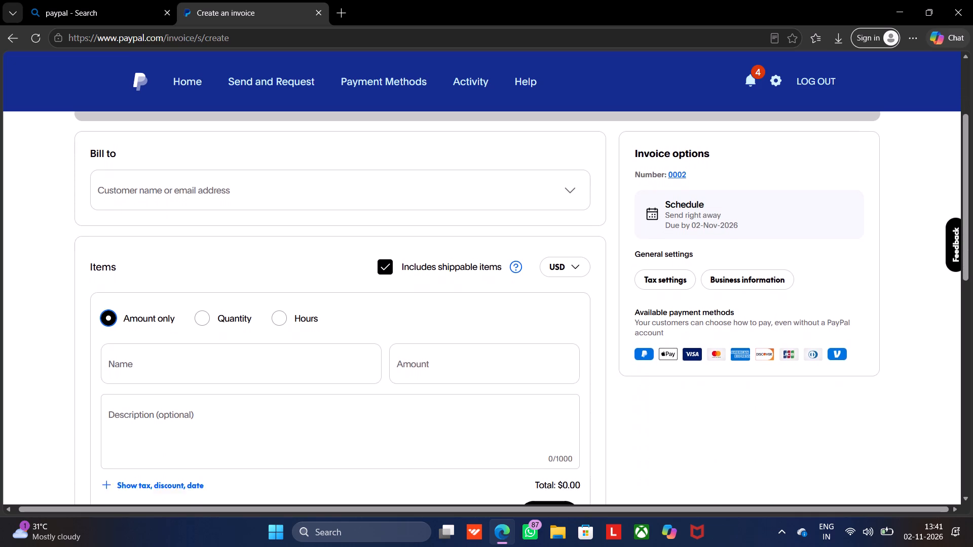
scroll(663, 325, down, 2)
Examine the item's name suggestions, the amount field and the available payment methods without entering anything.
click(122, 298)
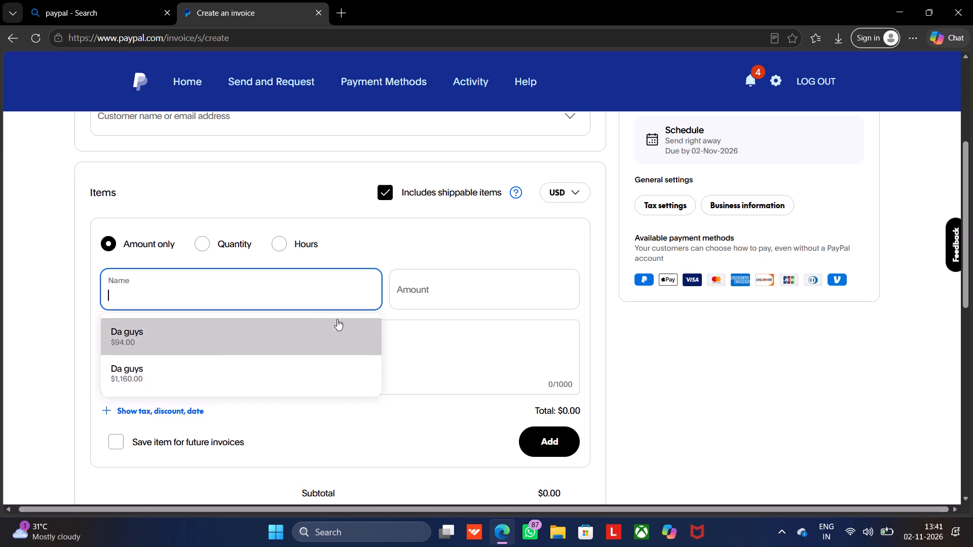
click(446, 293)
scroll(446, 293, down, 2)
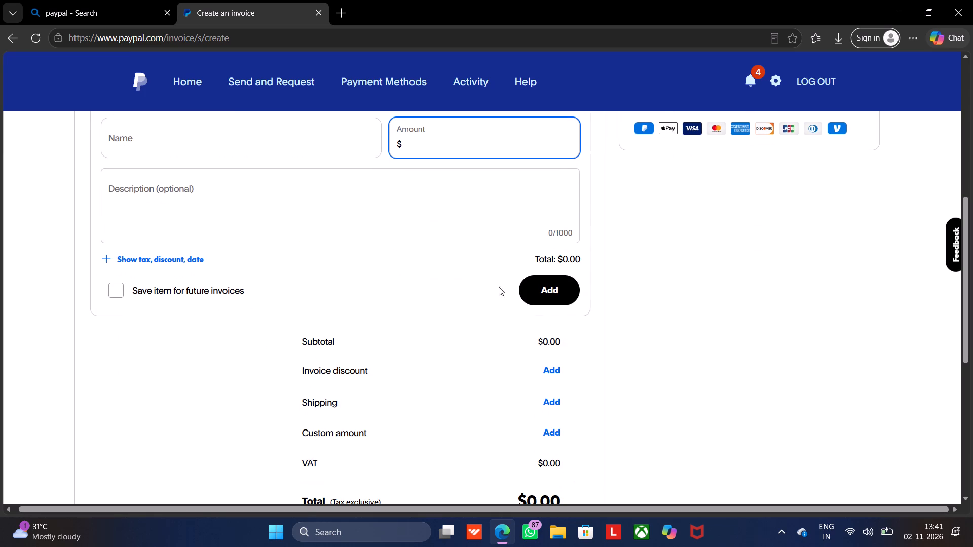
scroll(566, 295, up, 6)
scroll(566, 295, down, 1)
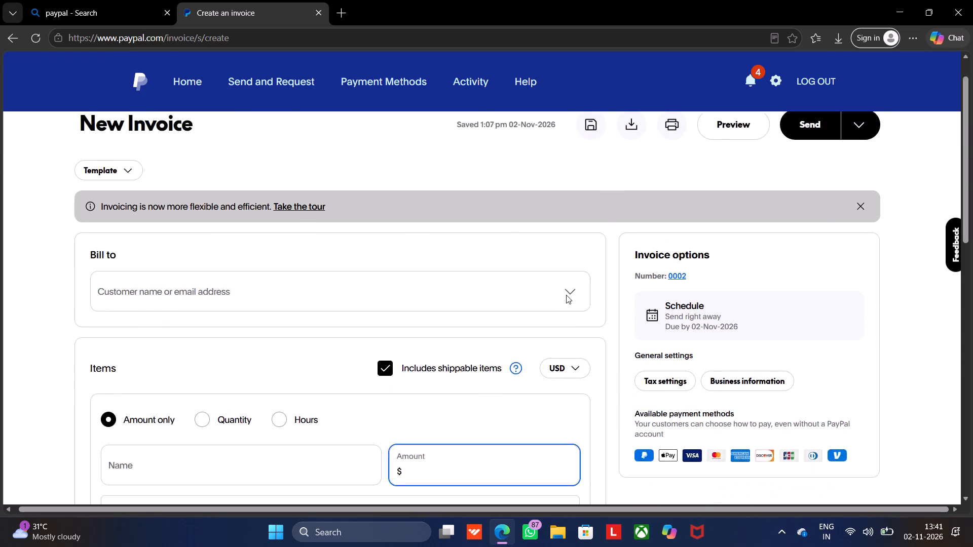
scroll(566, 295, down, 1)
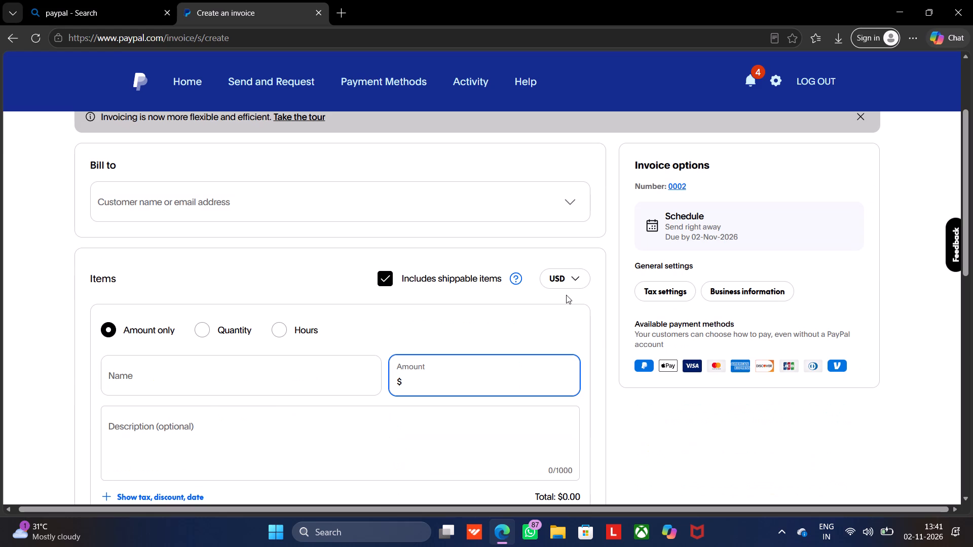
click(720, 366)
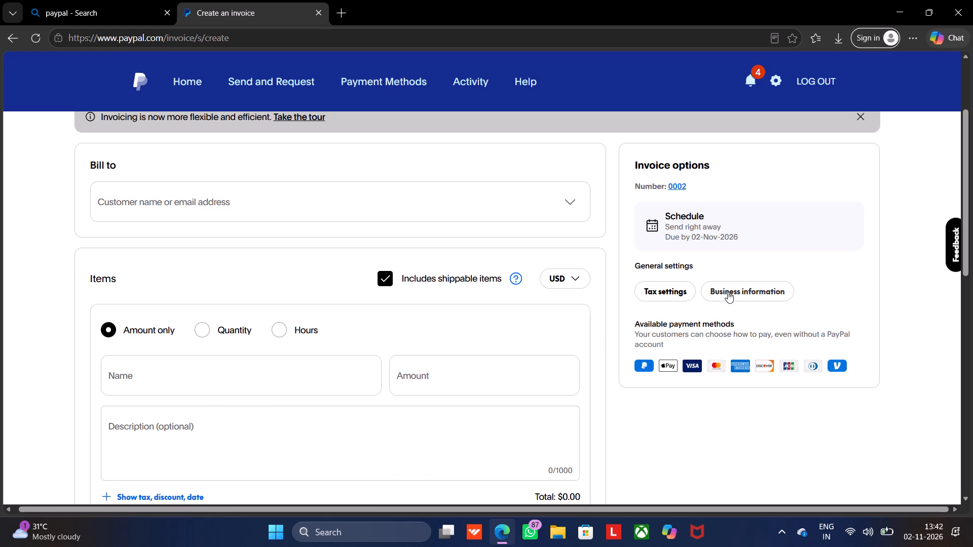
Open the invoice's business information, review its contact, website, PAN ID and logo fields, and close it without saving.
click(728, 292)
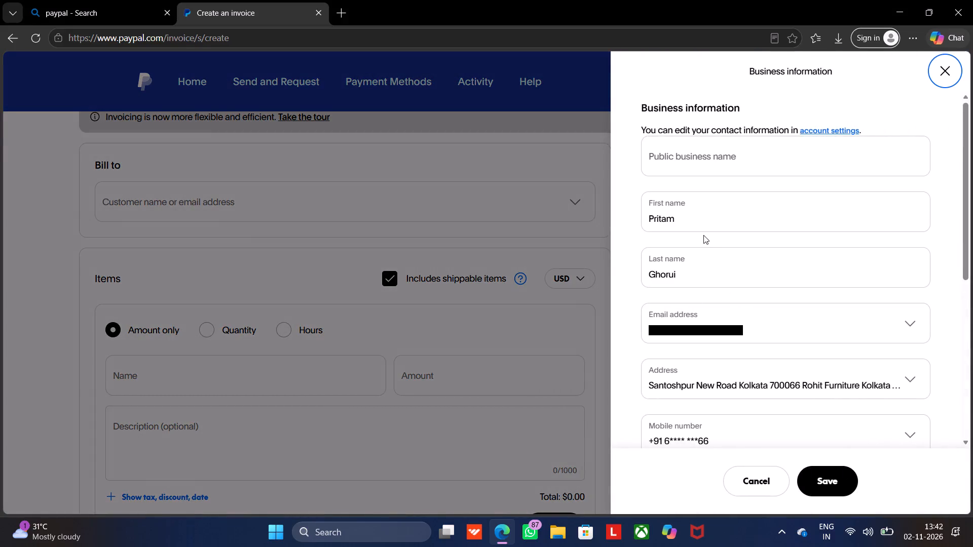
scroll(703, 235, down, 5)
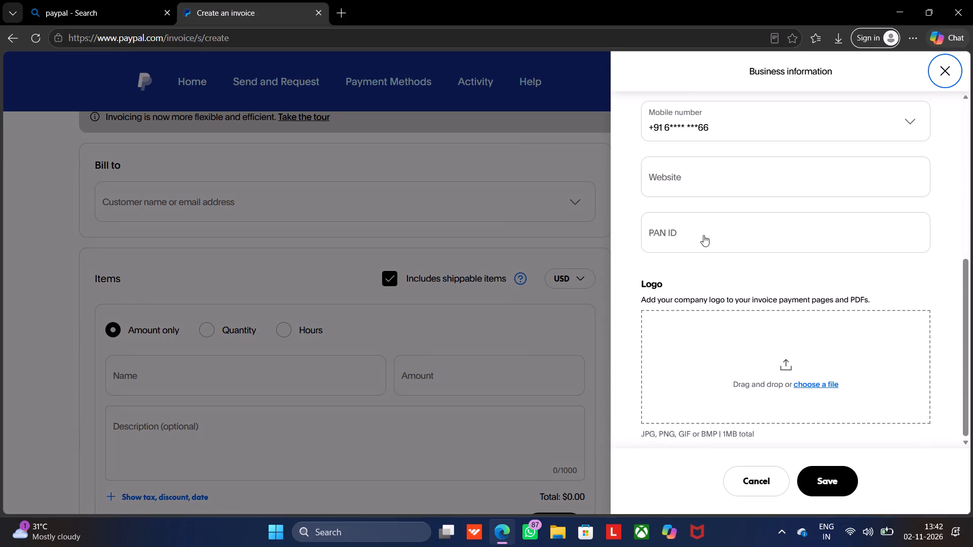
scroll(703, 235, up, 3)
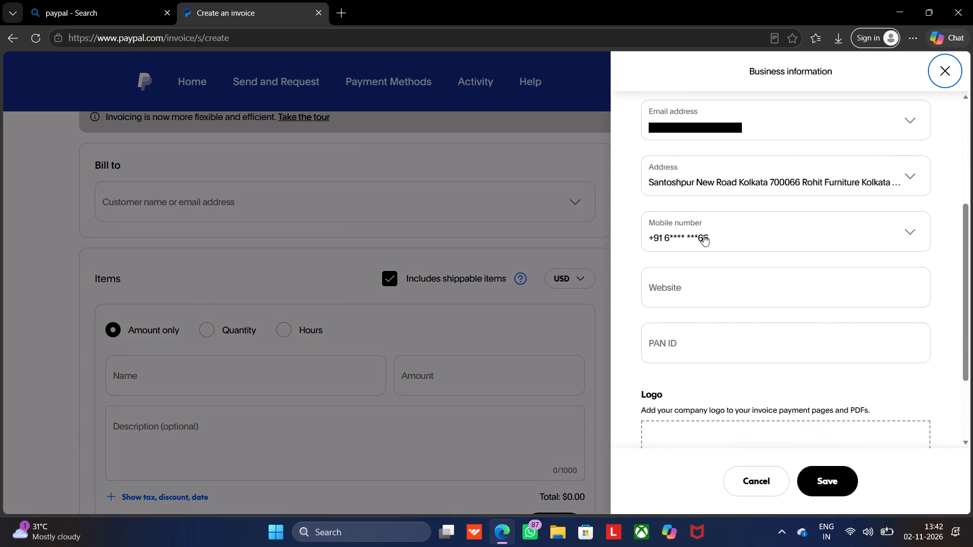
scroll(703, 235, up, 8)
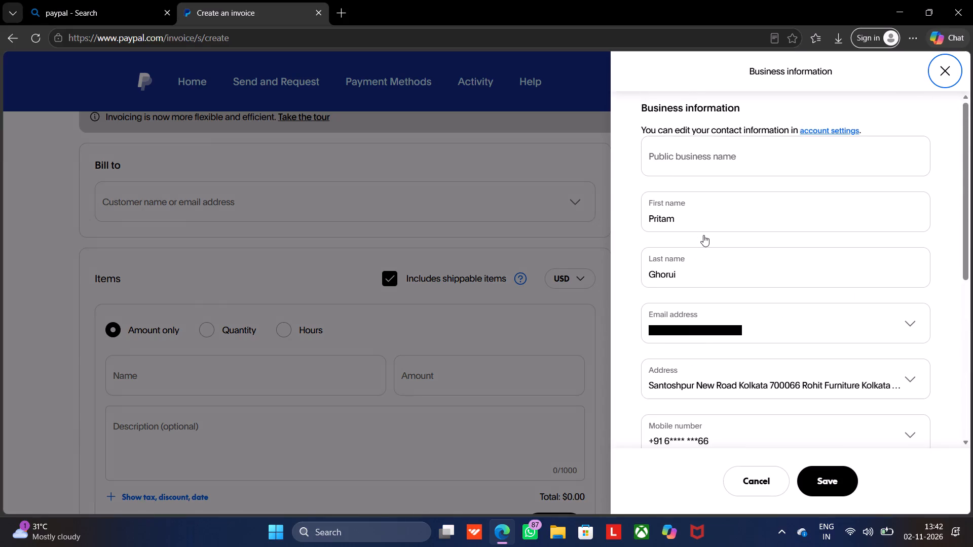
click(945, 69)
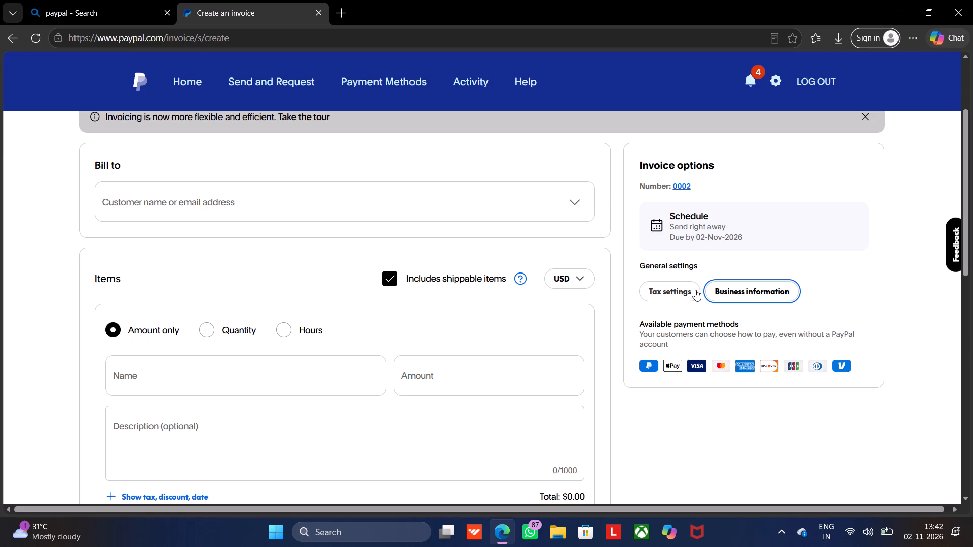
Open the invoice's tax settings, view the tax inclusion and discount options, and close them without saving.
click(695, 290)
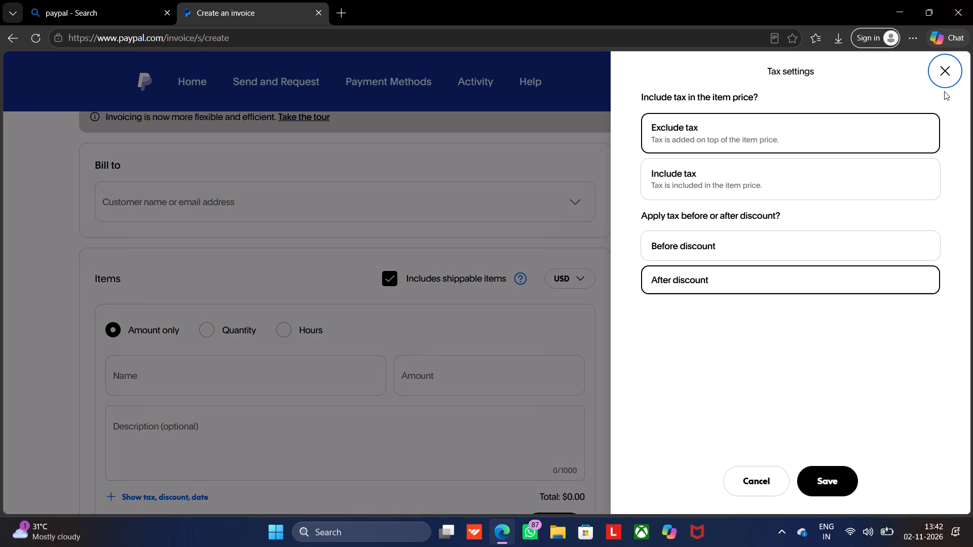
click(946, 75)
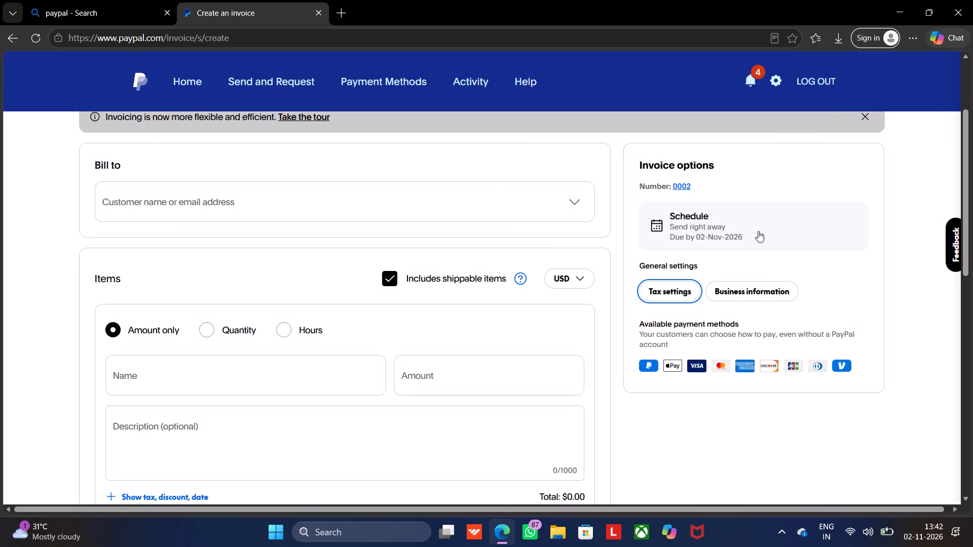
Leave the new invoice and go to the PayPal home page.
scroll(756, 247, up, 2)
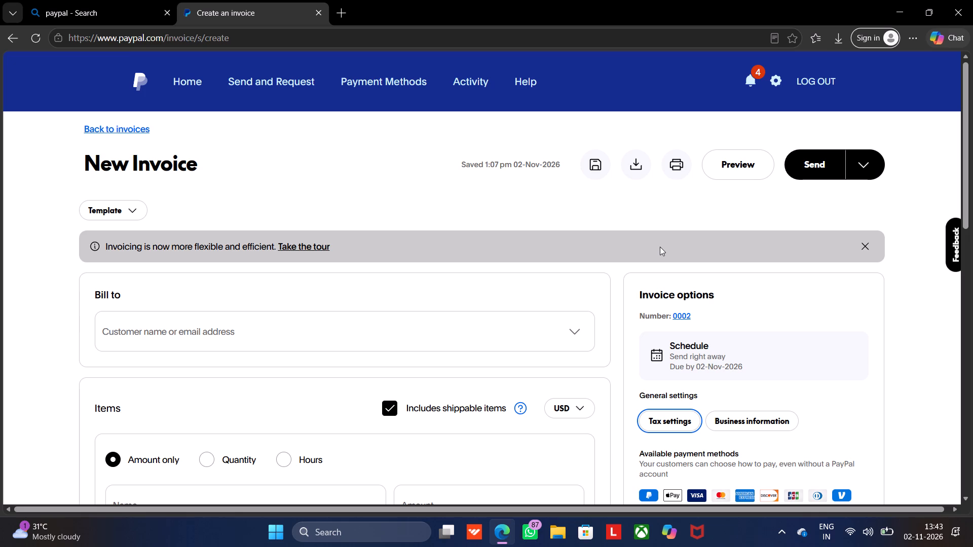
click(188, 87)
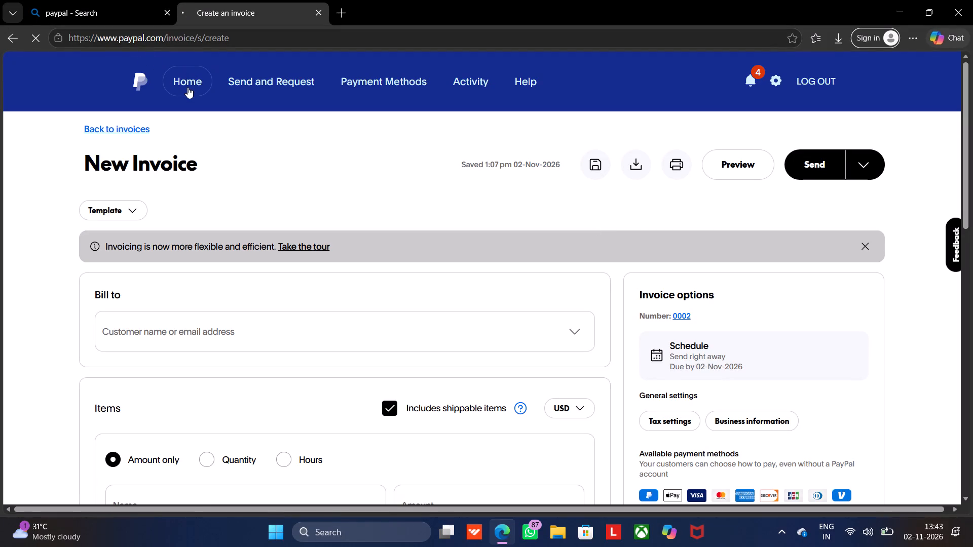
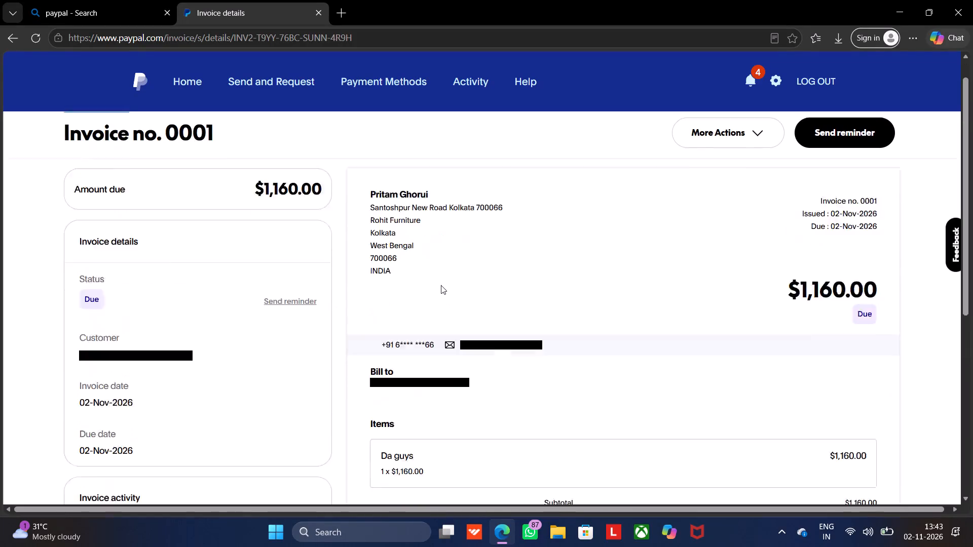
Examine invoice no. 0001, including its amount due, status, customer and date details, billed items, activity history and memo section.
scroll(441, 285, down, 4)
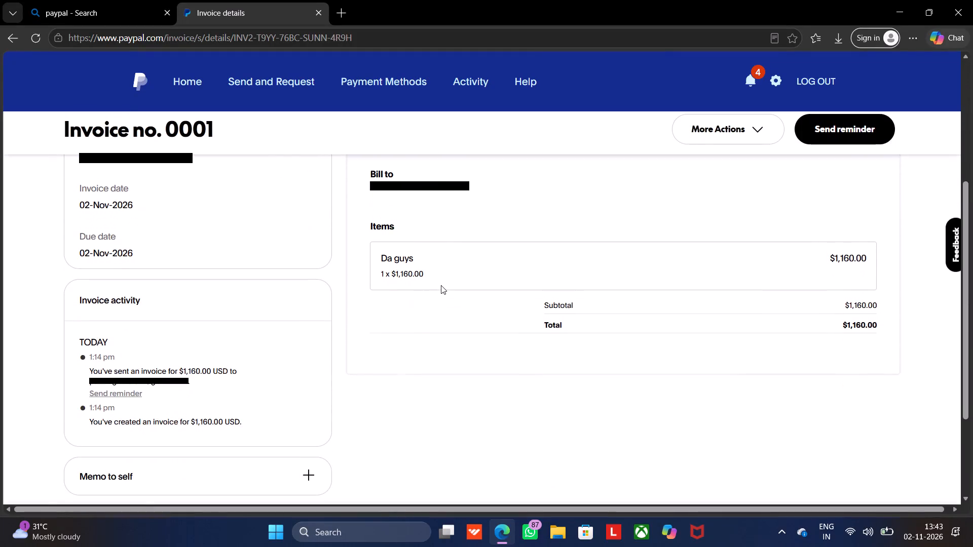
scroll(441, 285, down, 1)
scroll(415, 266, up, 6)
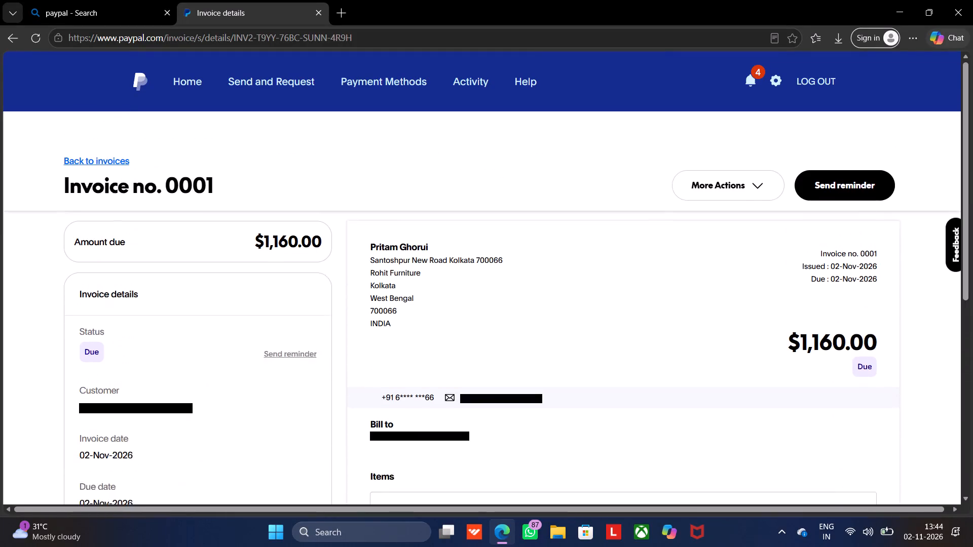
scroll(415, 266, down, 6)
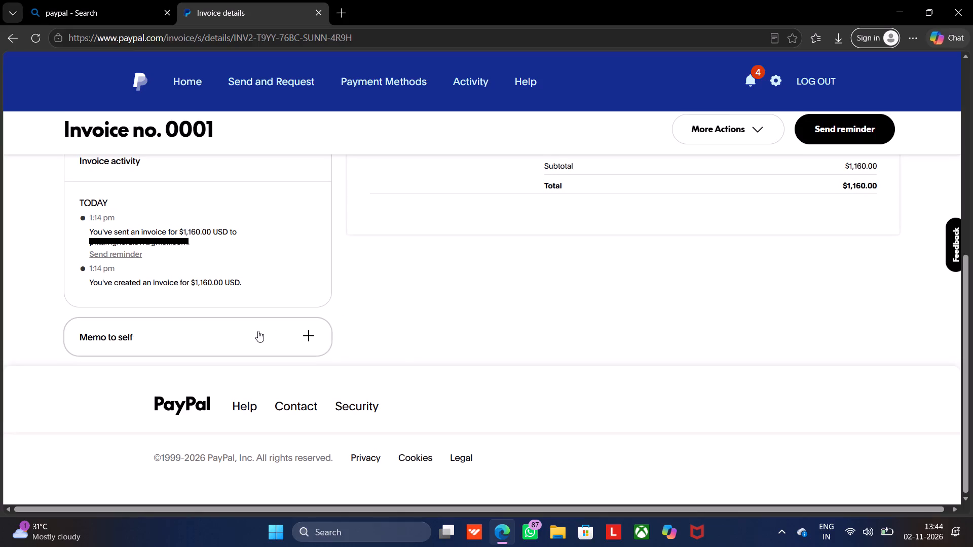
scroll(257, 330, up, 7)
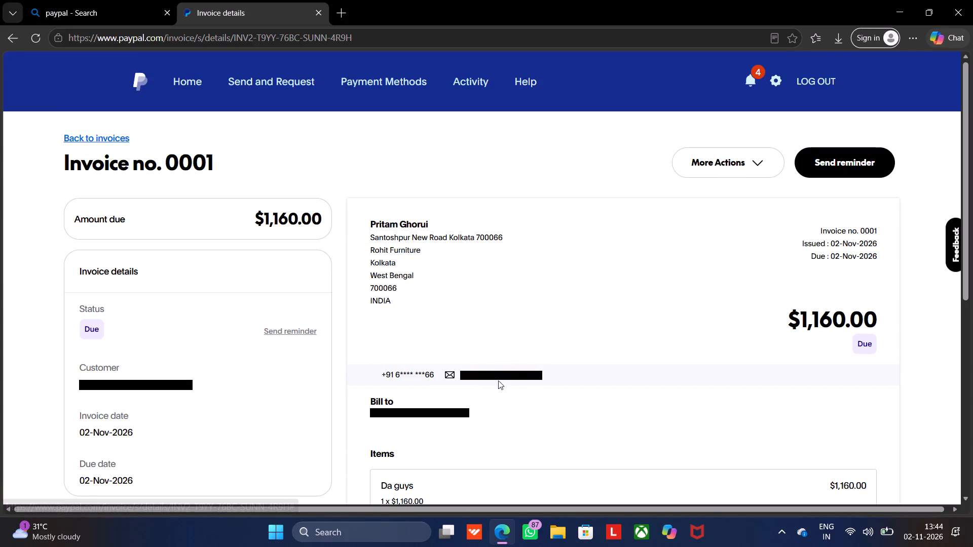
scroll(522, 381, up, 1)
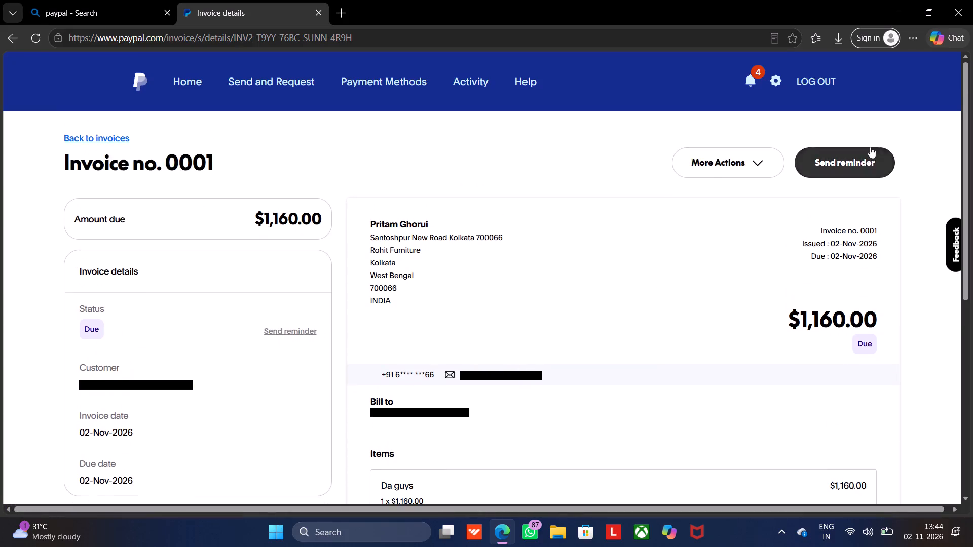
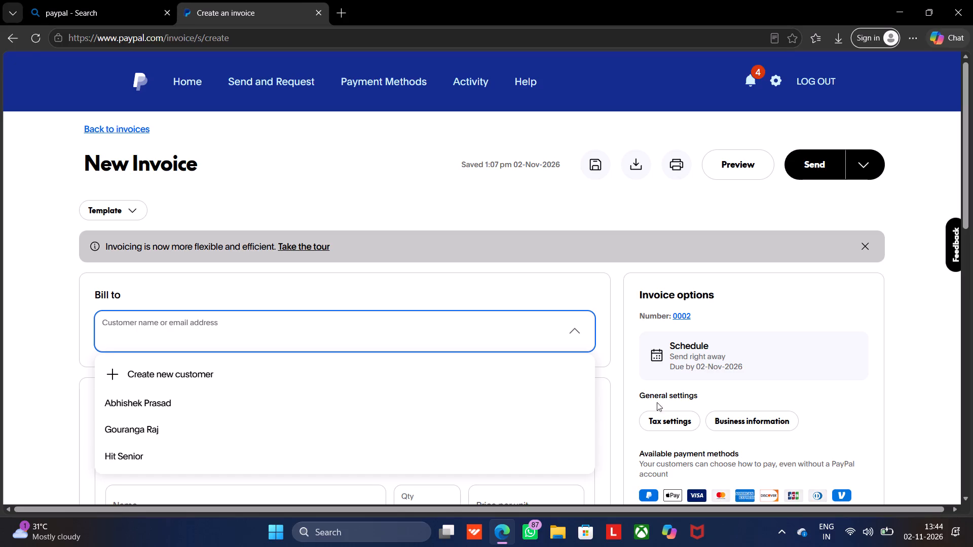
Open the business information for invoice 0002 and clear the existing last name.
click(723, 423)
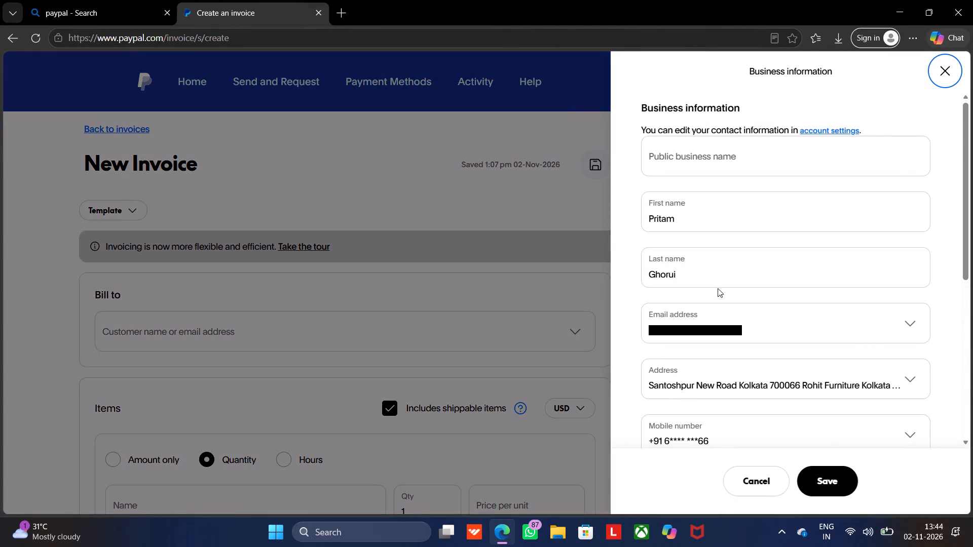
click(696, 219)
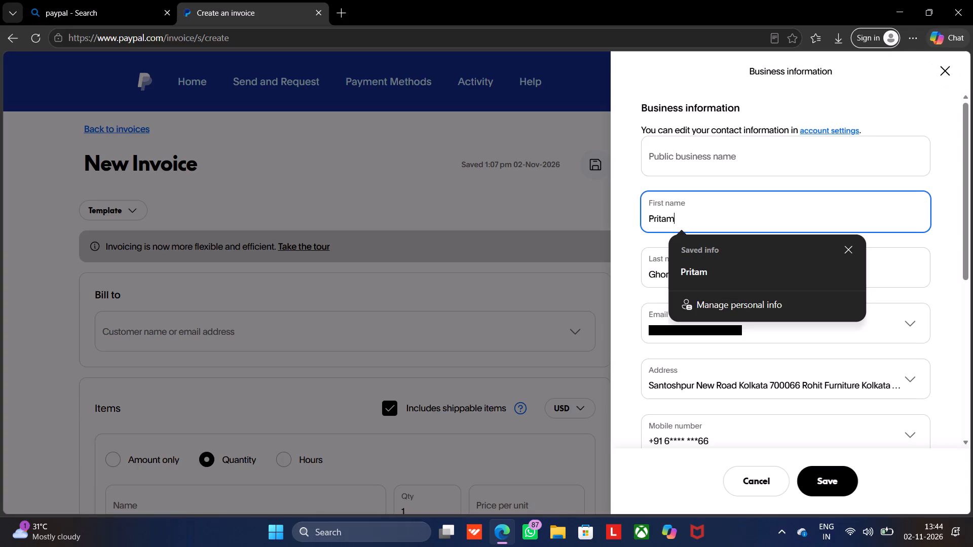
click(657, 273)
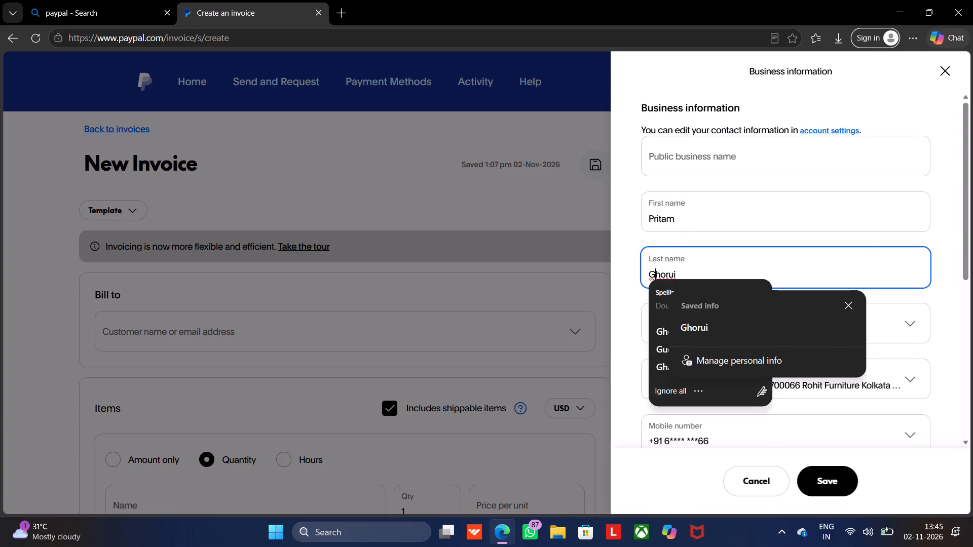
click(681, 272)
key(BackSpace)
key(BackSpace)
key(BackSpace)
key(BackSpace)
key(BackSpace)
key(BackSpace)
key(BackSpace)
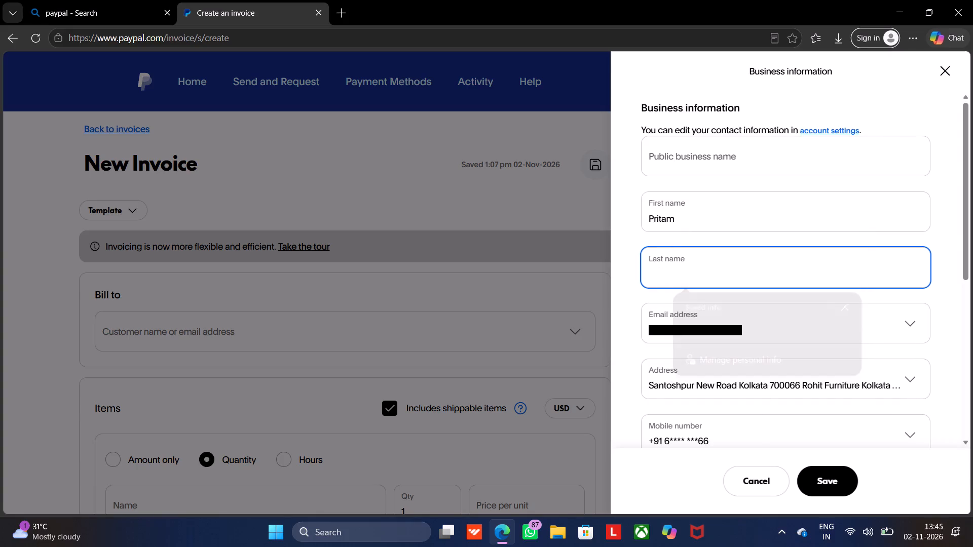
Replace the first name in the business information with Robert.
click(694, 219)
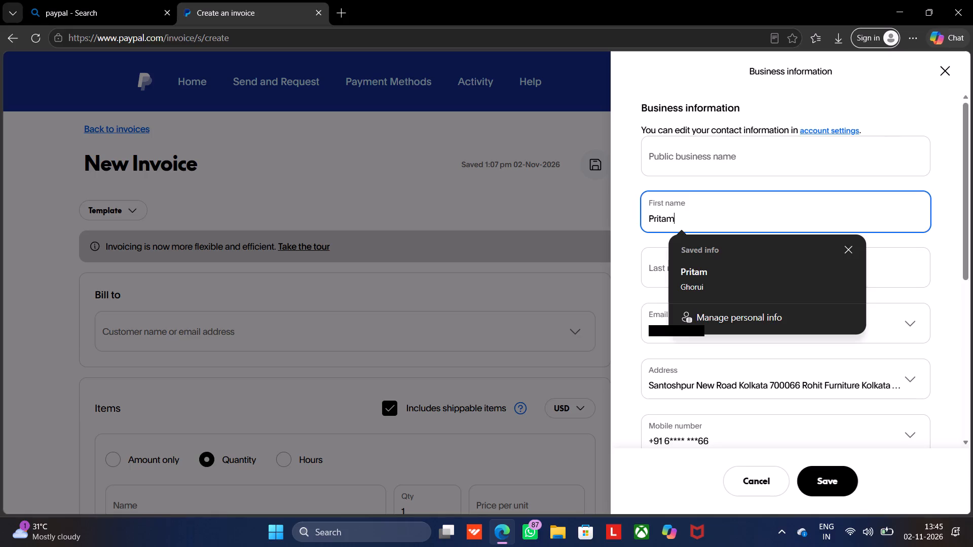
key(BackSpace)
key(BackSpace)
key(BackSpace)
key(BackSpace)
key(BackSpace)
key(BackSpace)
key(BackSpace)
key(BackSpace)
key(BackSpace)
key(BackSpace)
key(BackSpace)
key(BackSpace)
key(BackSpace)
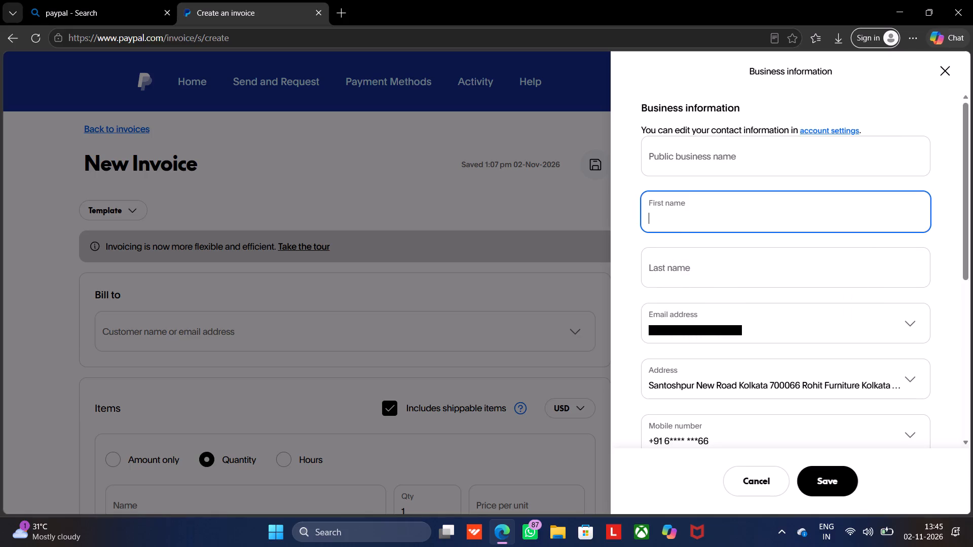
key(r)
key(BackSpace)
key(r)
key(o)
text(ber)
key(t)
Enter the initial O as the last name in the business information.
click(687, 262)
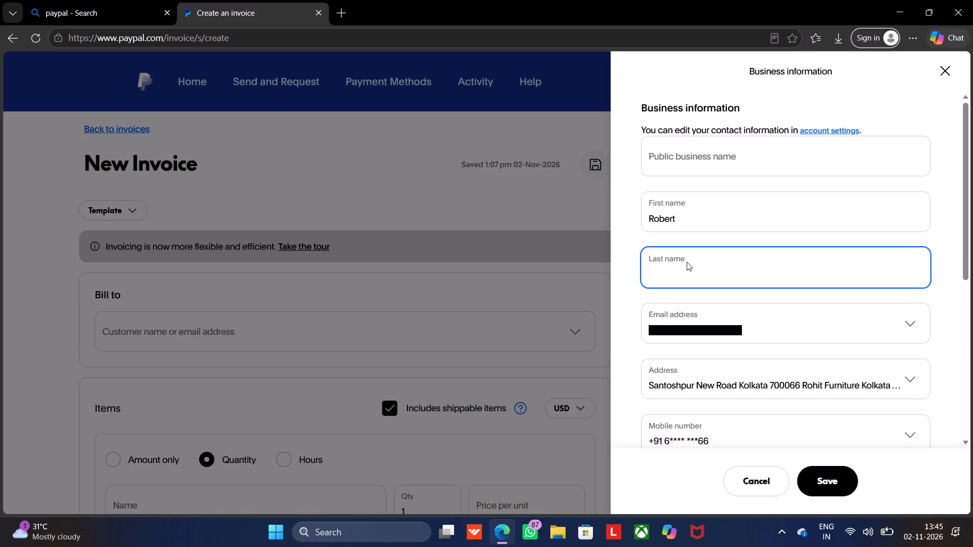
key(o)
key(BackSpace)
key(o)
Set the business email address, mobile number and address to "Don't show on invoices".
click(827, 334)
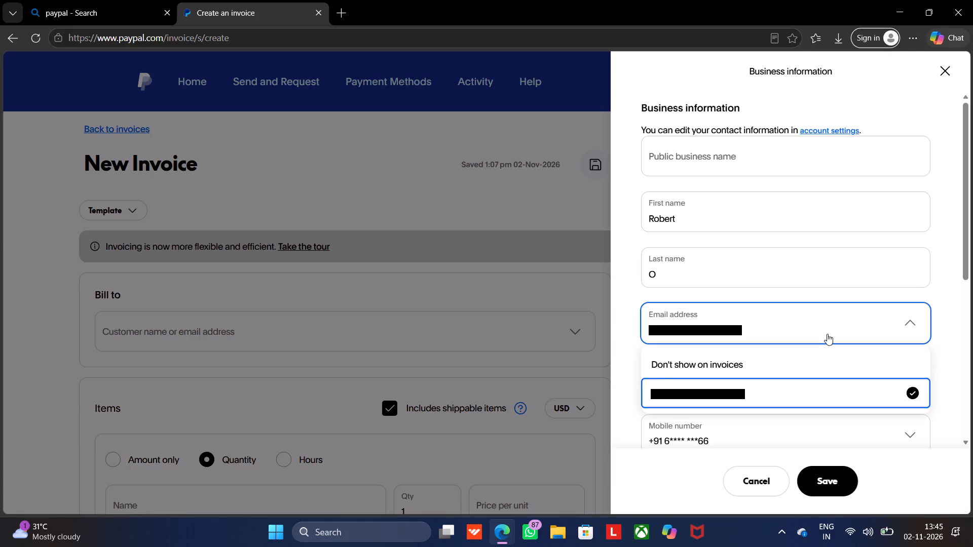
click(790, 362)
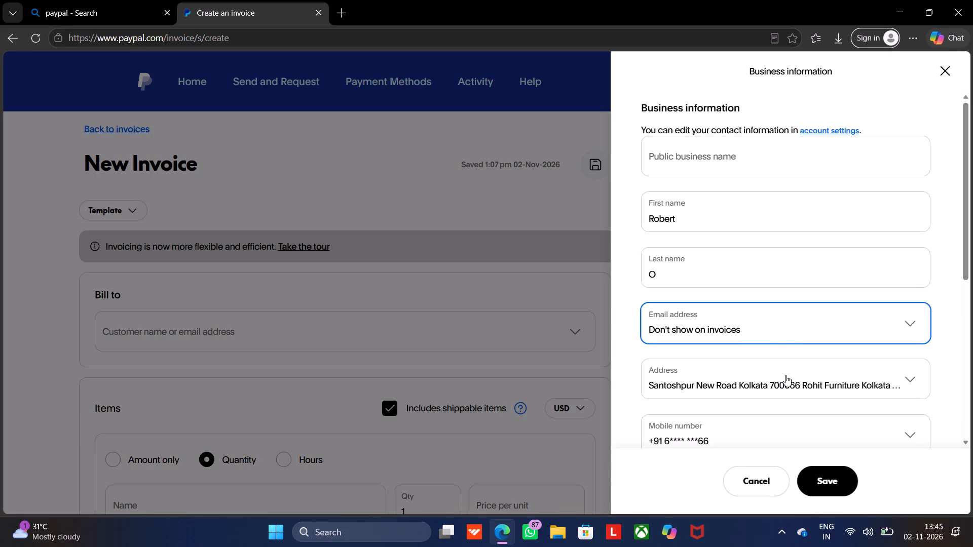
scroll(811, 315, down, 2)
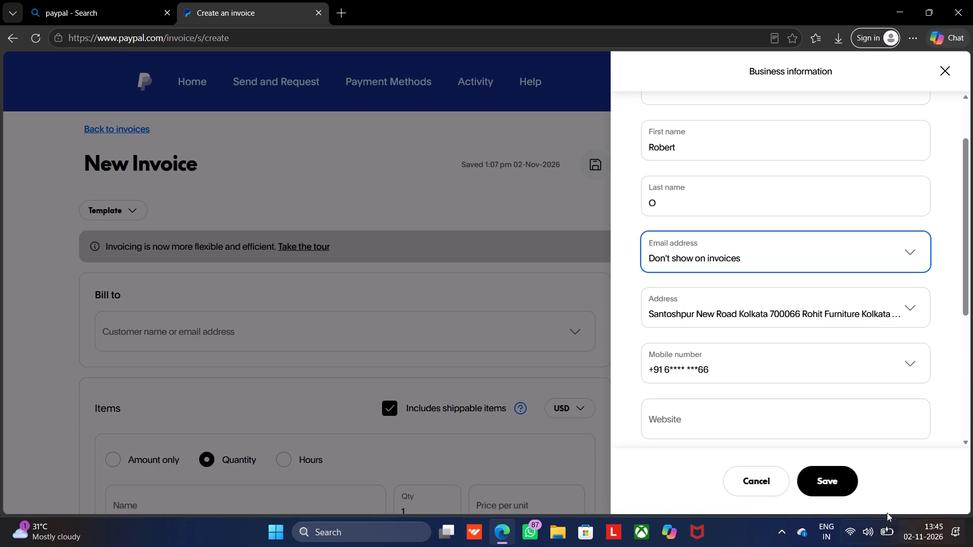
click(873, 376)
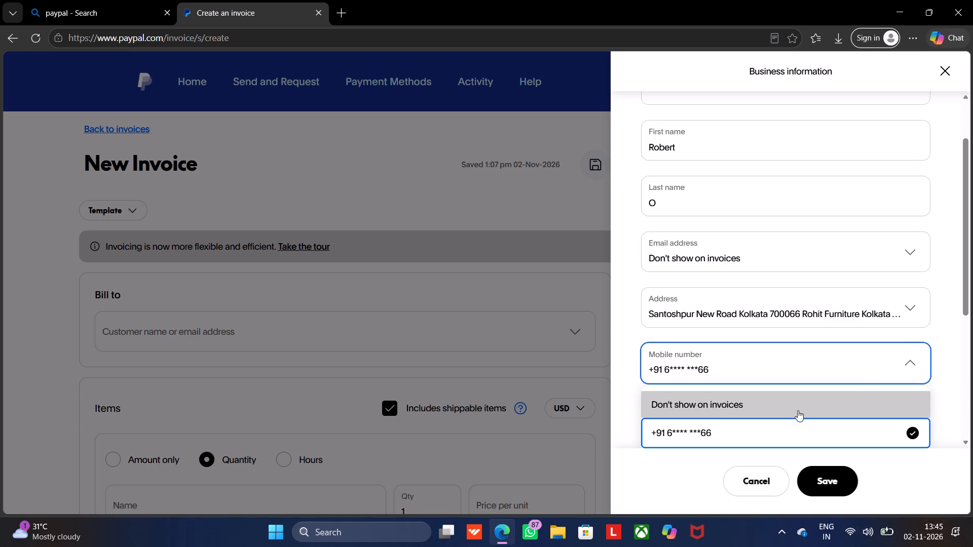
click(798, 409)
click(921, 309)
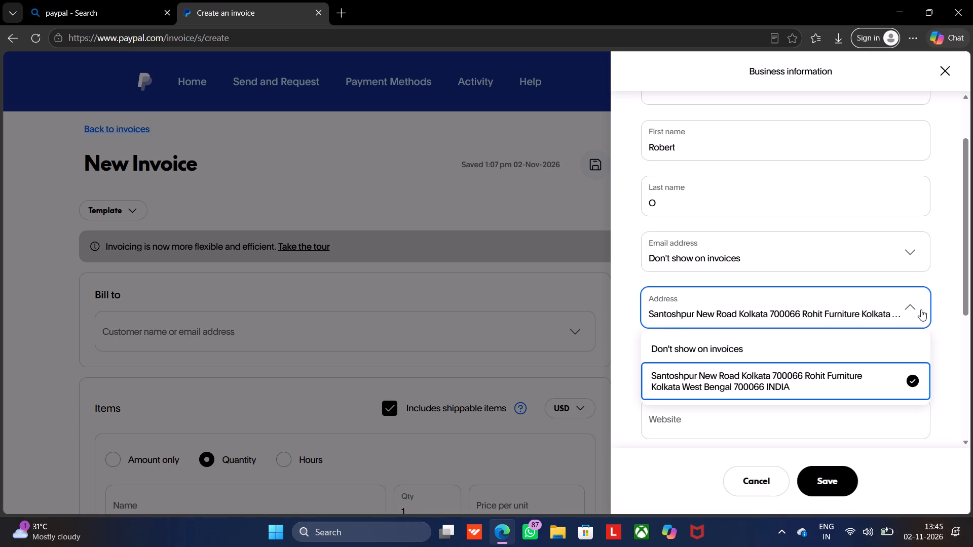
click(842, 350)
Enter Clip Legion as the public business name and save the business information.
scroll(842, 350, down, 2)
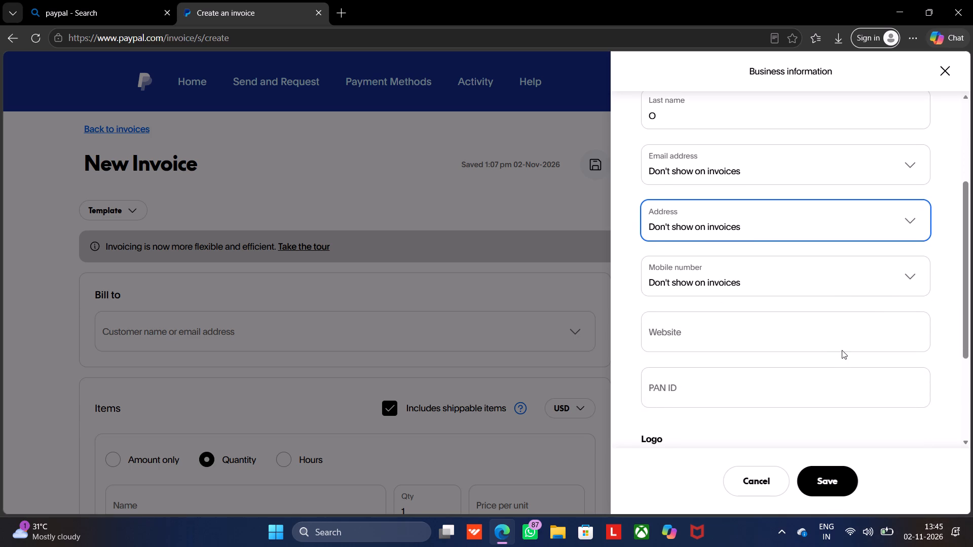
scroll(842, 350, down, 3)
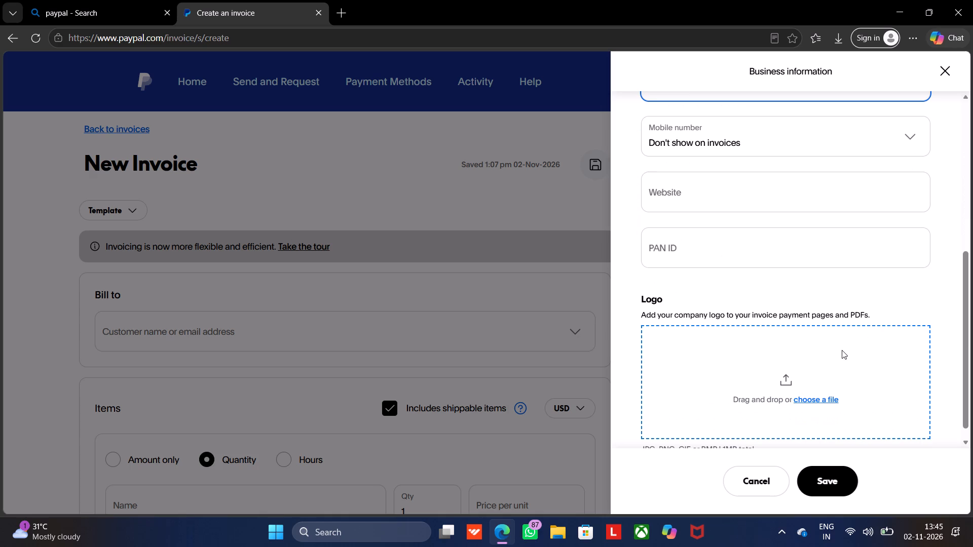
scroll(842, 350, up, 8)
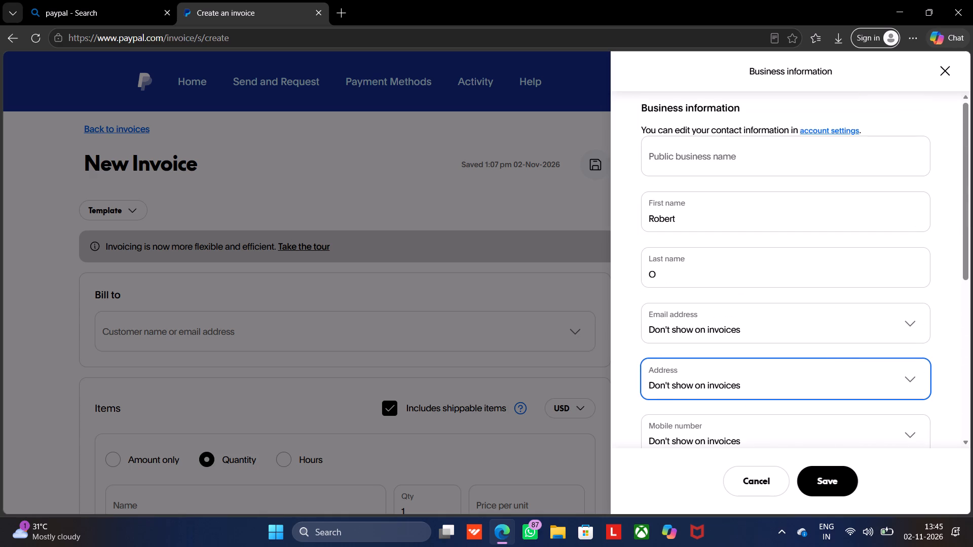
click(784, 148)
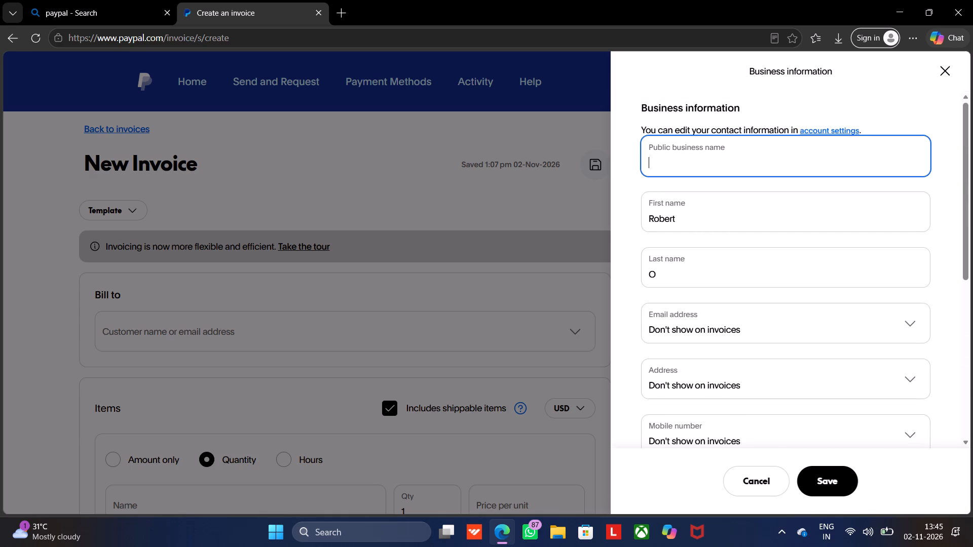
click(717, 157)
key(c)
text(lip)
key(space)
key(l)
text(egion)
click(836, 467)
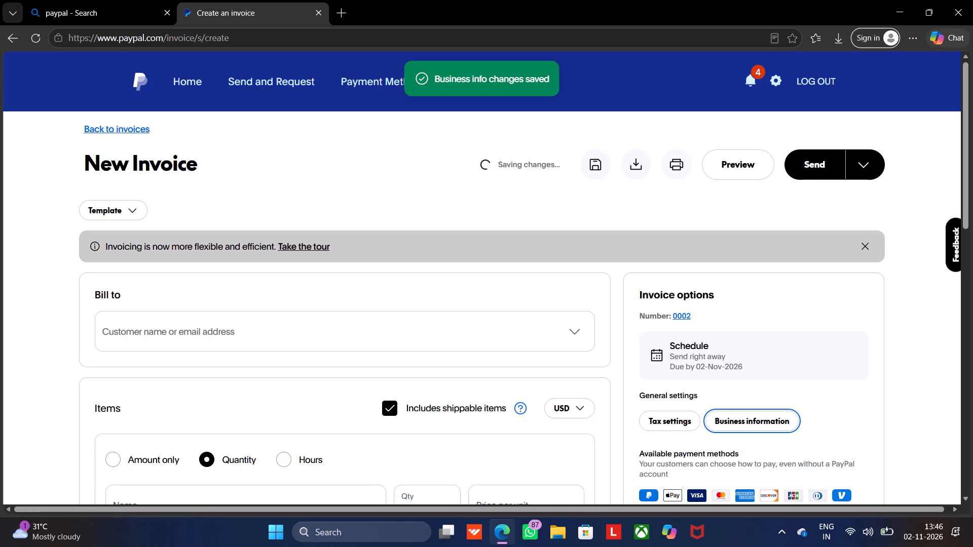
Change the invoice item's pricing type from Quantity to Amount only.
scroll(836, 467, down, 1)
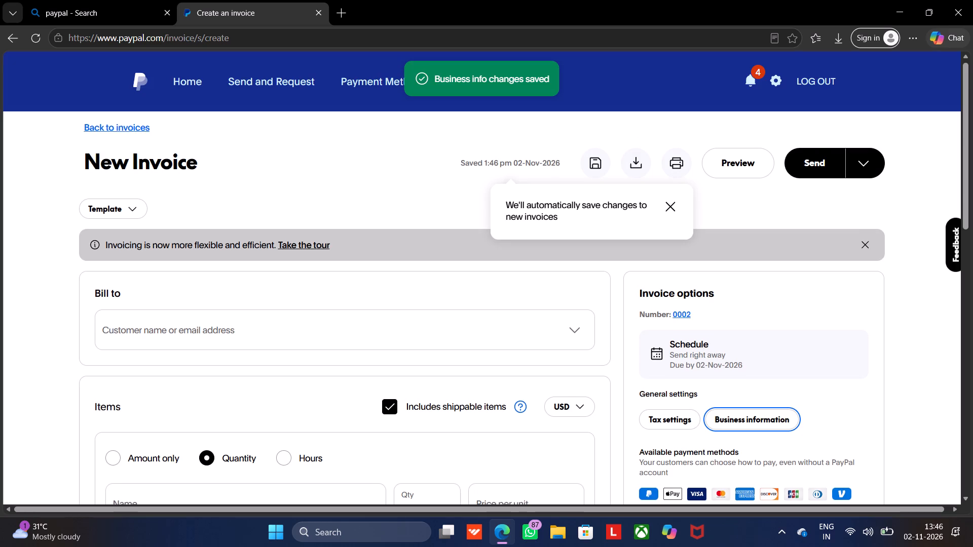
scroll(836, 467, down, 2)
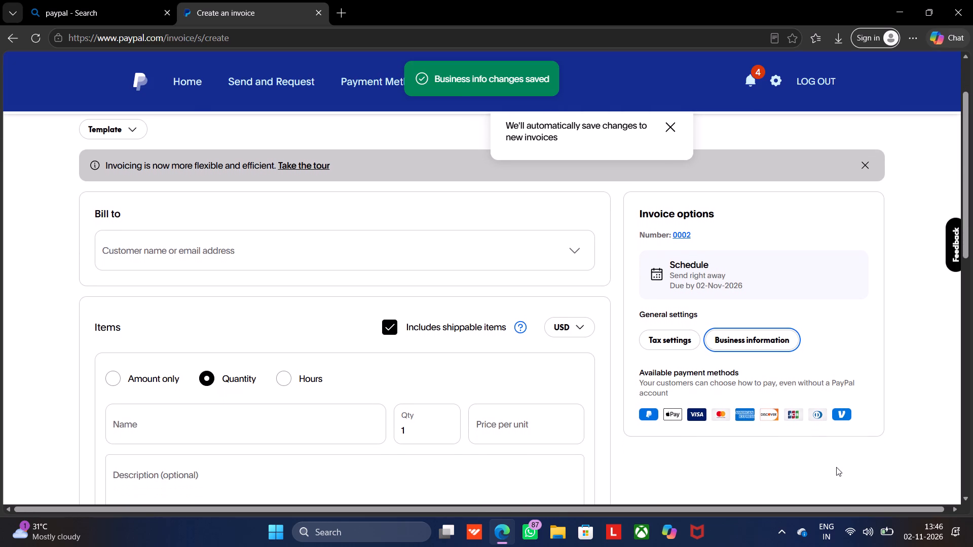
scroll(836, 467, down, 2)
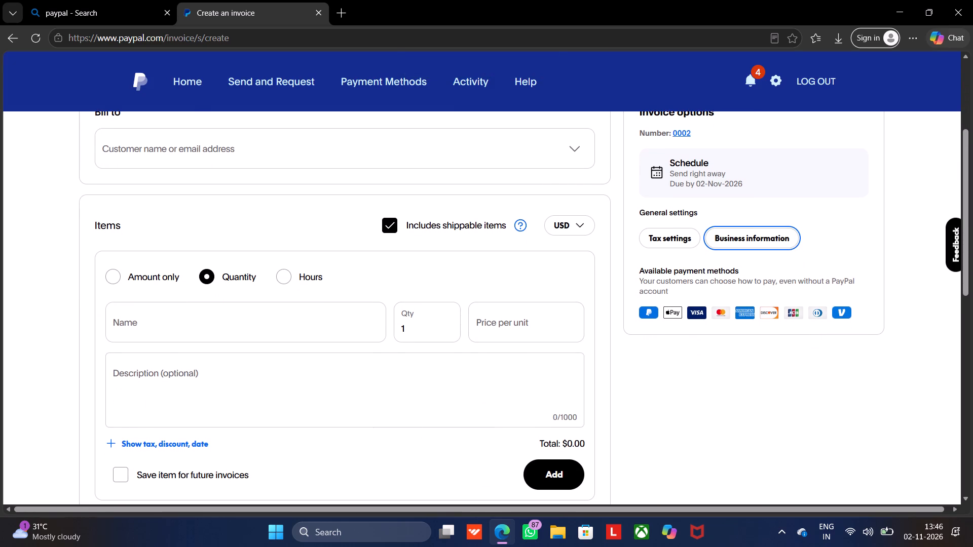
click(119, 276)
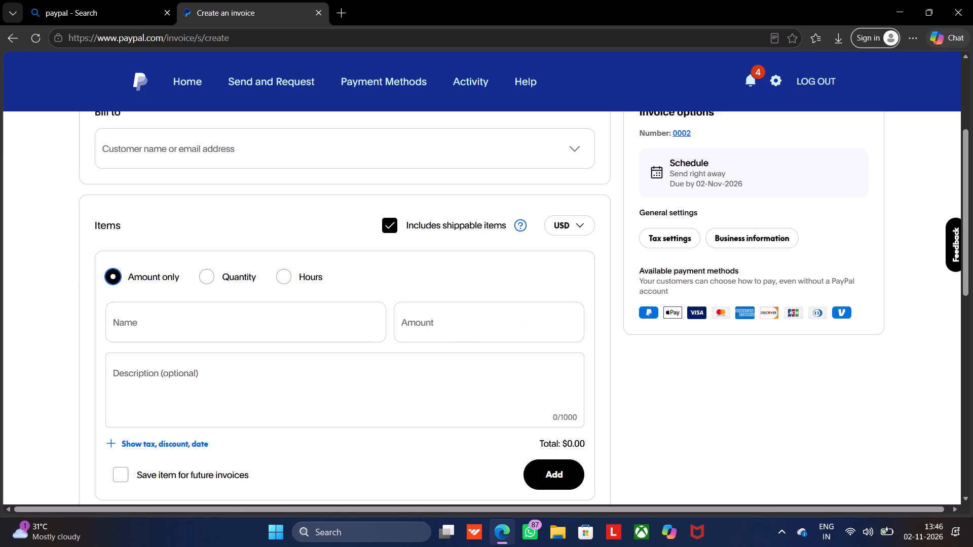
Name the invoice item Blake and set its amount to $1,160.
click(317, 324)
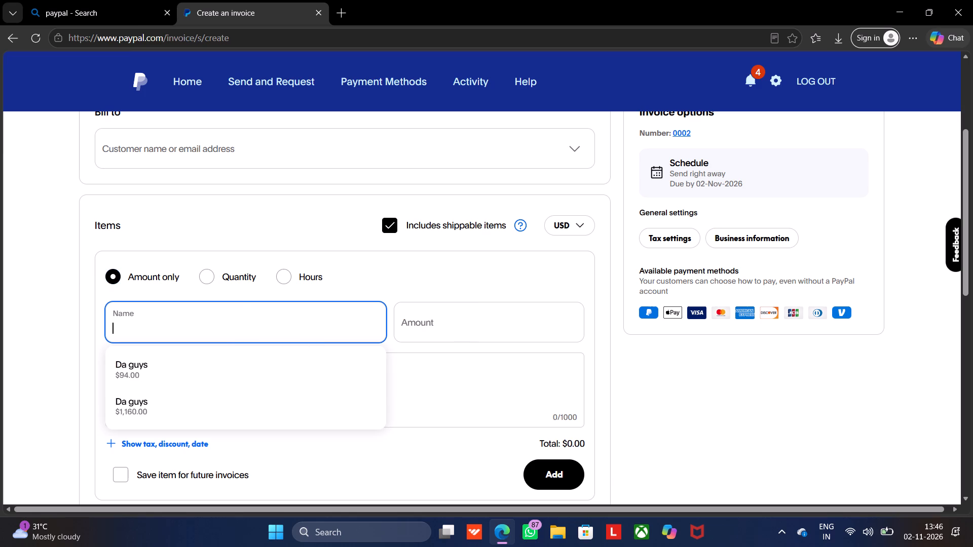
click(245, 315)
key(b)
text(lake)
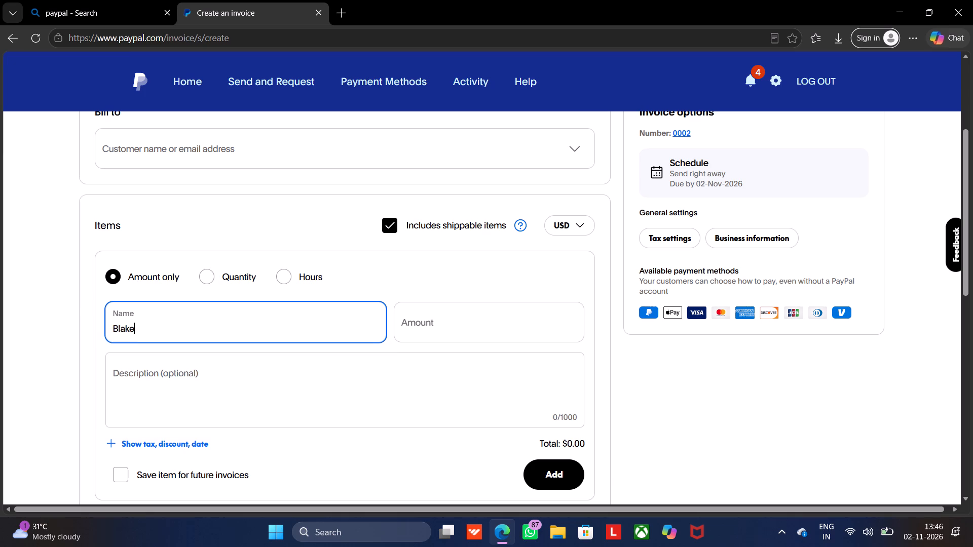
click(475, 317)
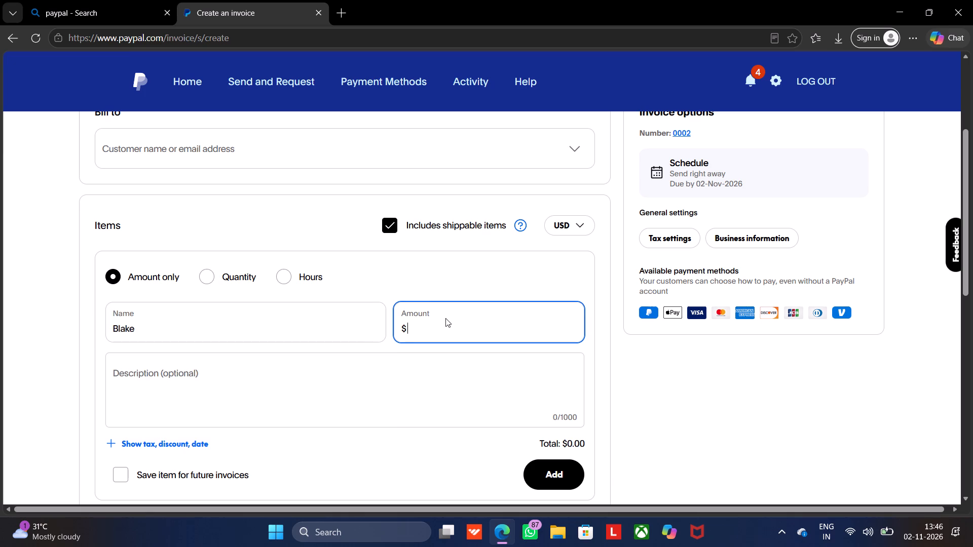
click(445, 318)
click(445, 318)
text(11)
text(60)
Open the saved customer choices for the invoice's Bill to section.
scroll(445, 318, down, 2)
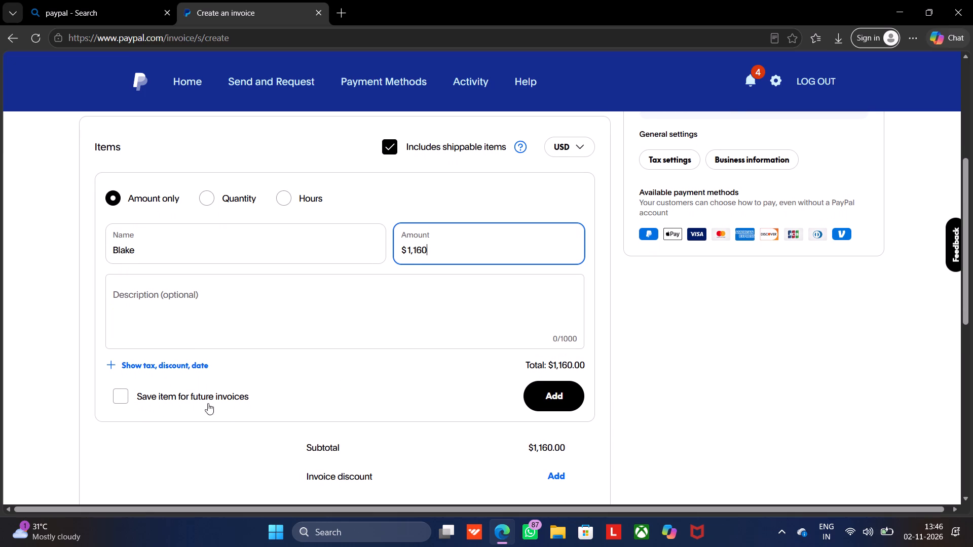
scroll(459, 371, right, 1)
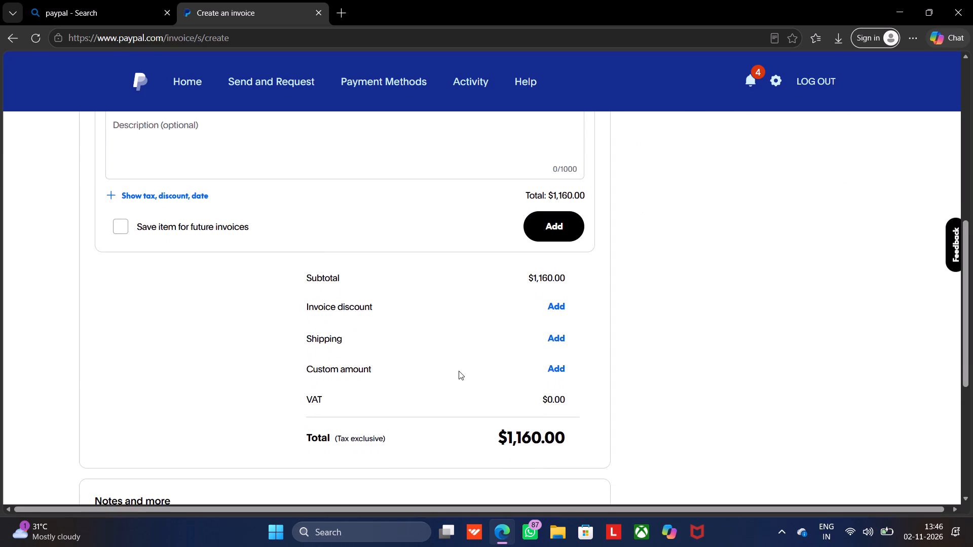
scroll(459, 371, right, 1)
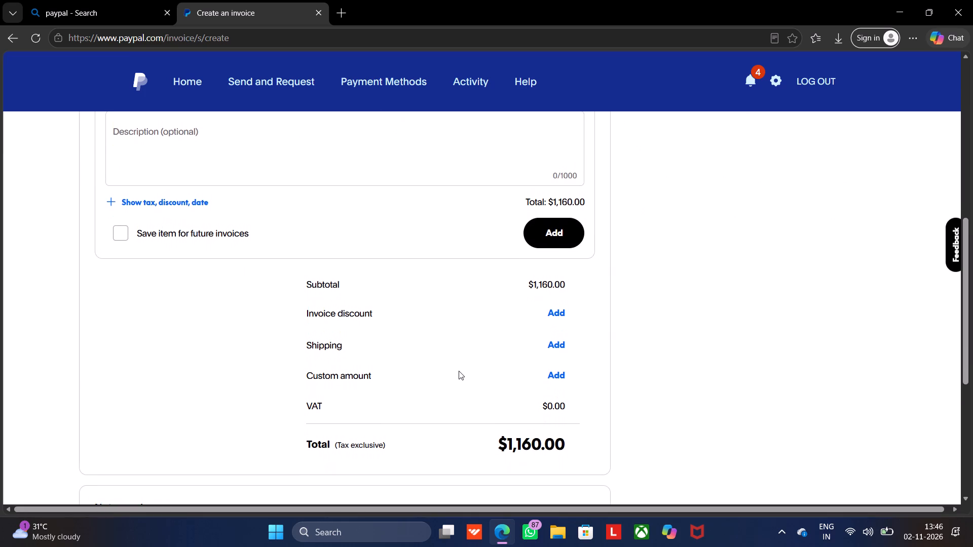
scroll(459, 371, right, 2)
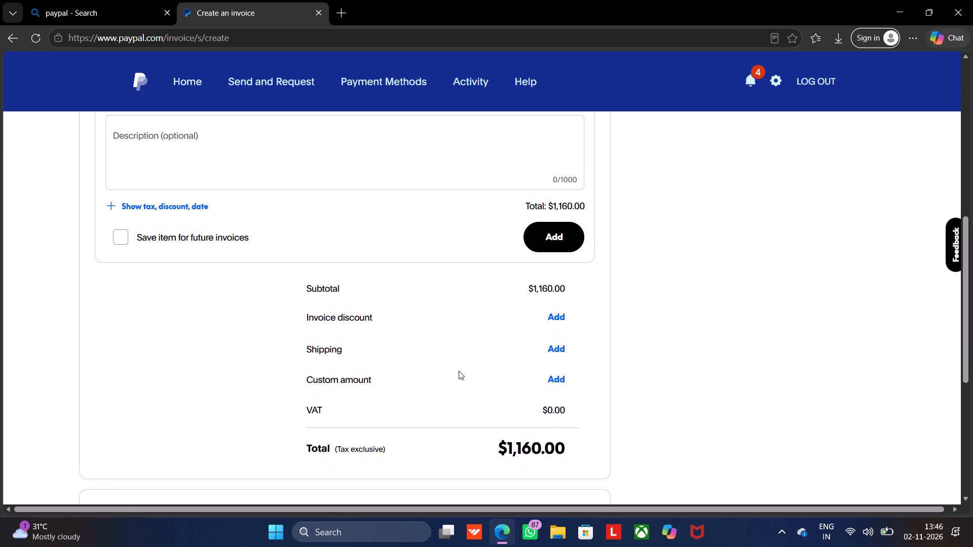
scroll(459, 371, right, 1)
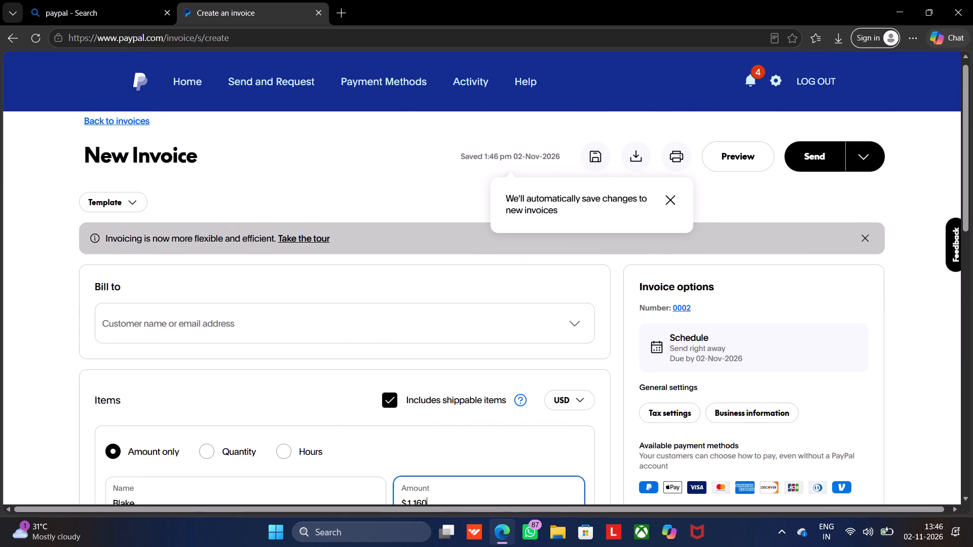
click(217, 321)
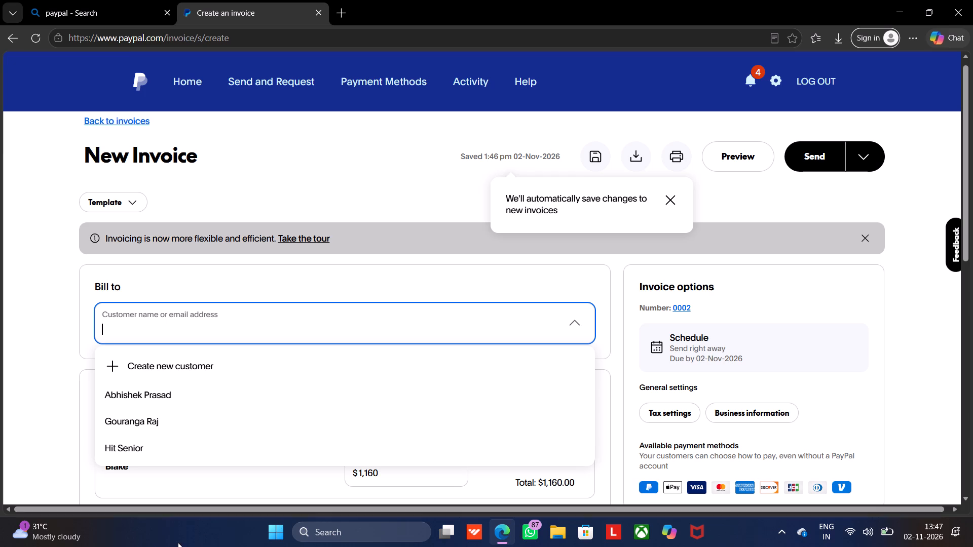
Switch to WhatsApp.
click(536, 530)
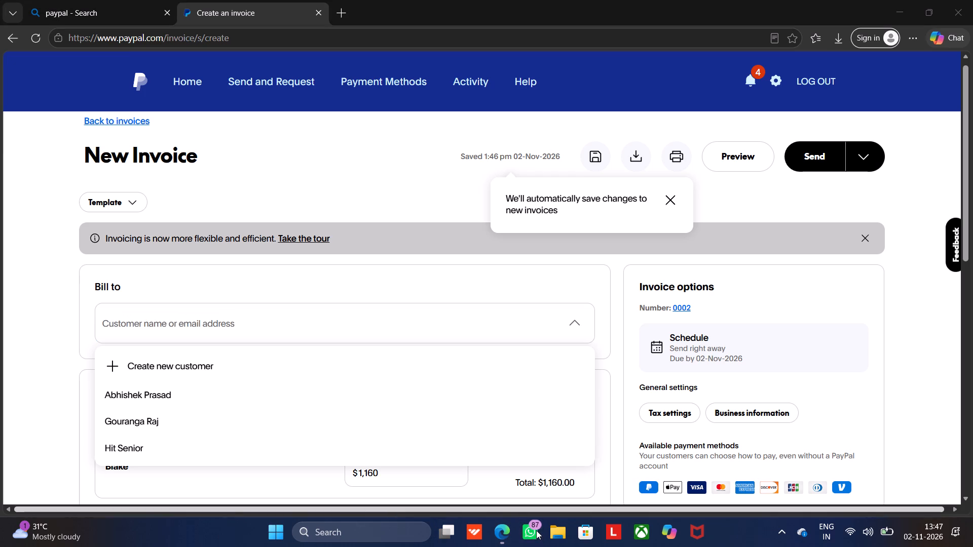
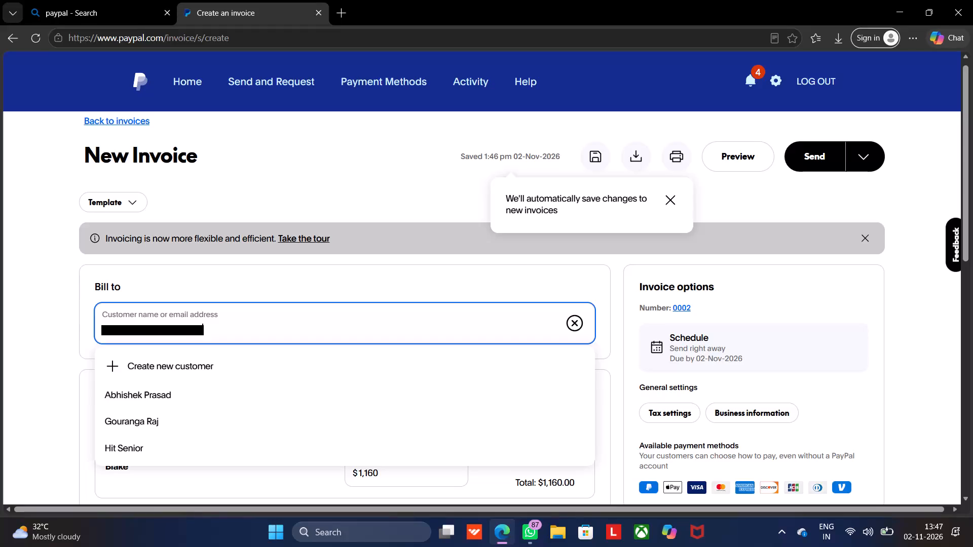
Bill the invoice to the customer email address entered in the Bill to section.
click(419, 316)
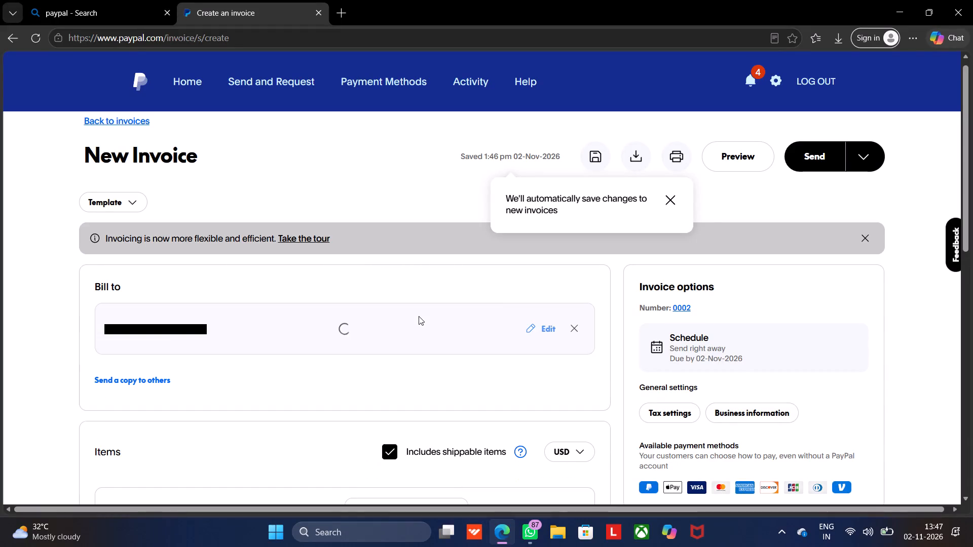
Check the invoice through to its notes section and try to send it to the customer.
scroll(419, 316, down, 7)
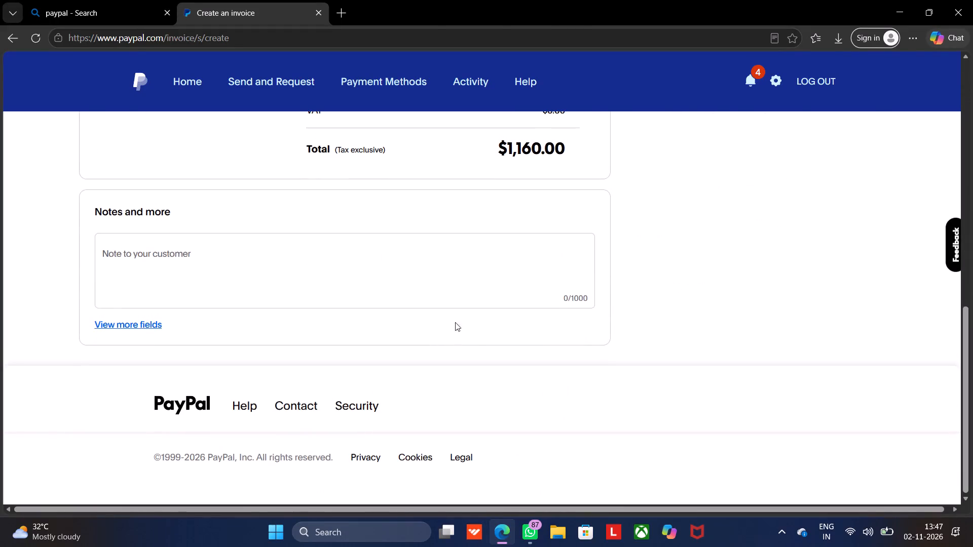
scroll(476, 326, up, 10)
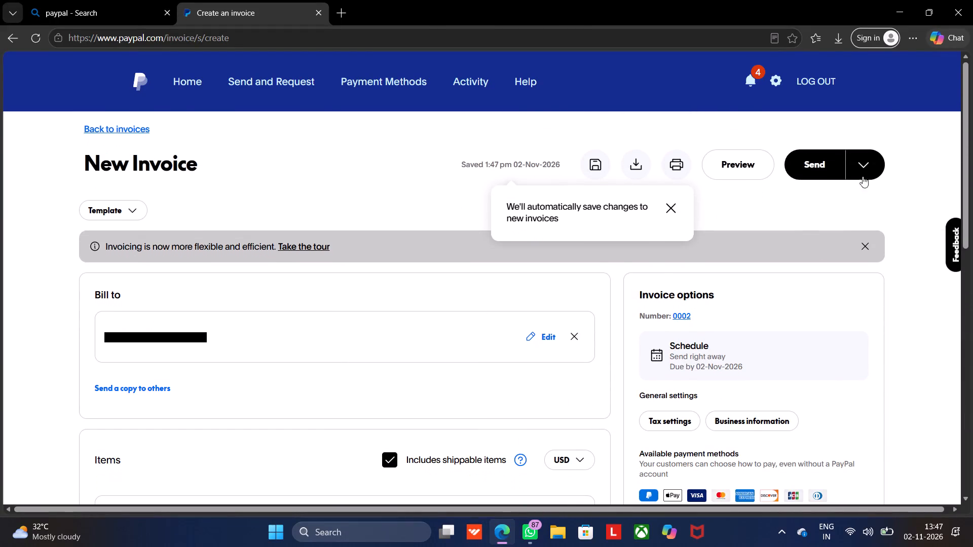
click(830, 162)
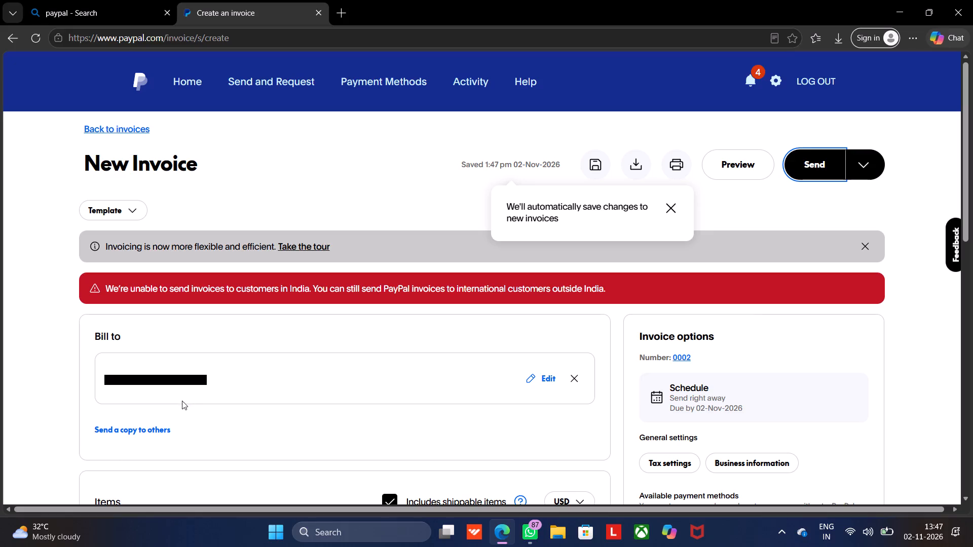
Edit the Bill to customer's details and enter the name Saif.
click(227, 373)
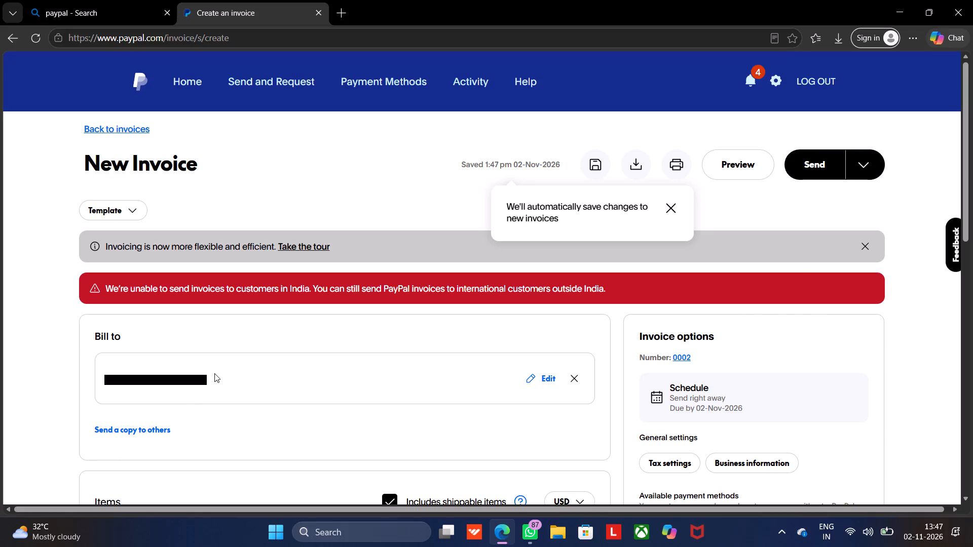
click(214, 373)
click(525, 372)
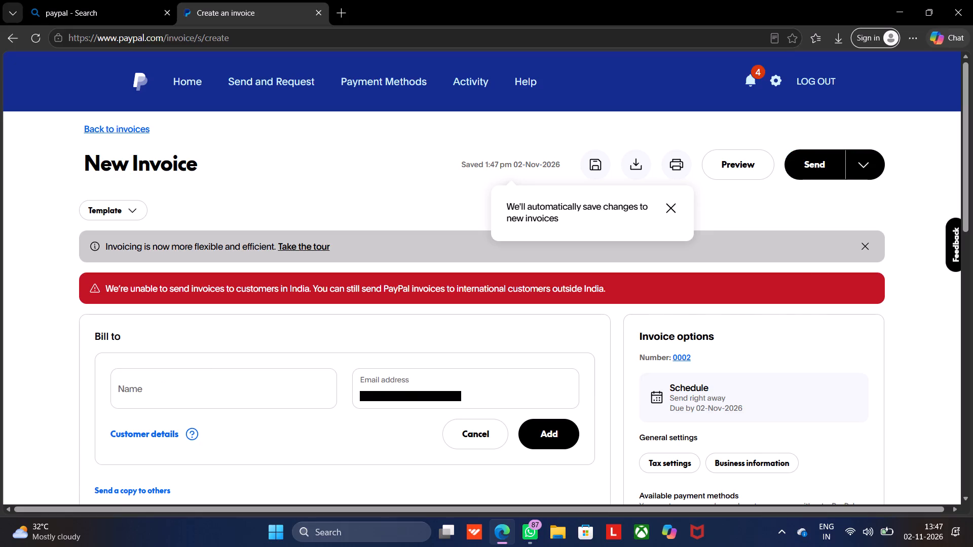
scroll(199, 374, up, 1)
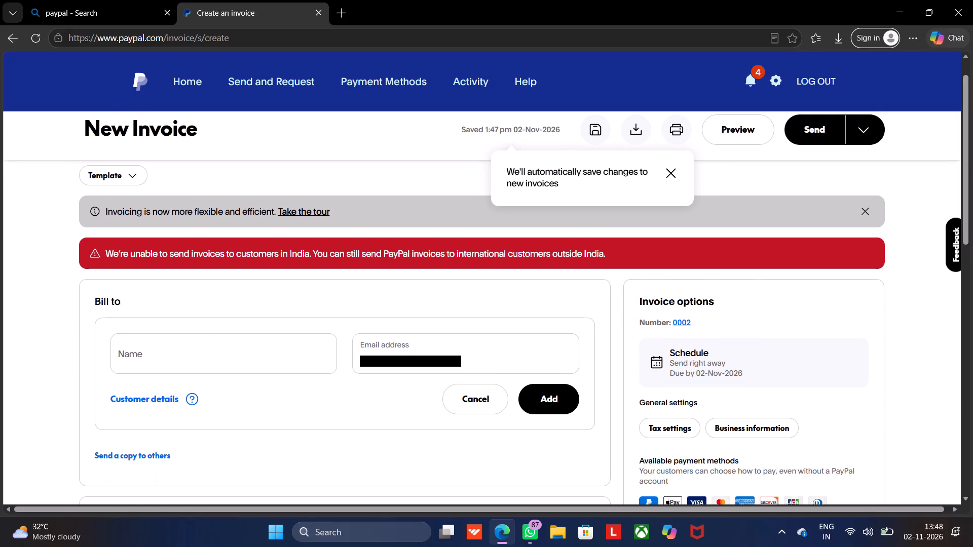
scroll(192, 361, down, 3)
scroll(192, 361, up, 1)
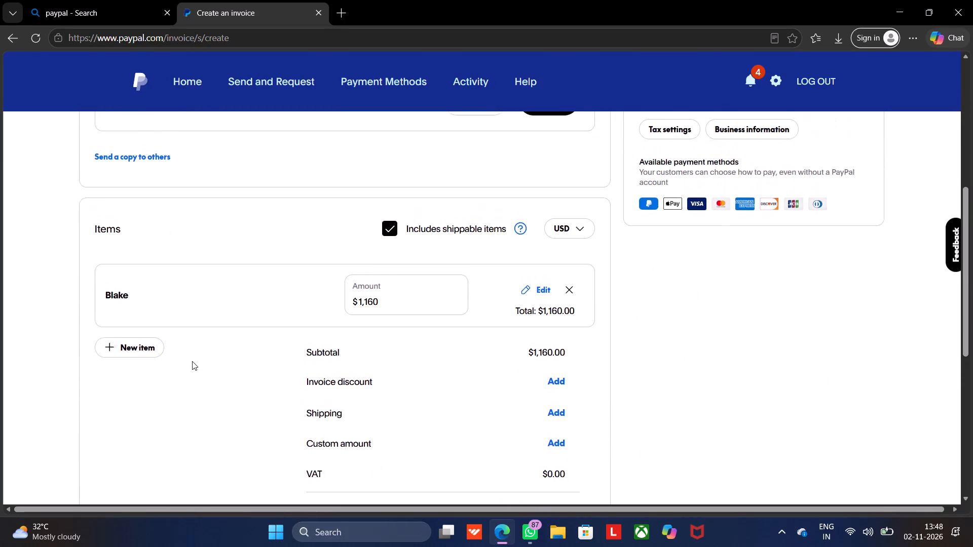
scroll(192, 361, up, 1)
scroll(192, 361, down, 1)
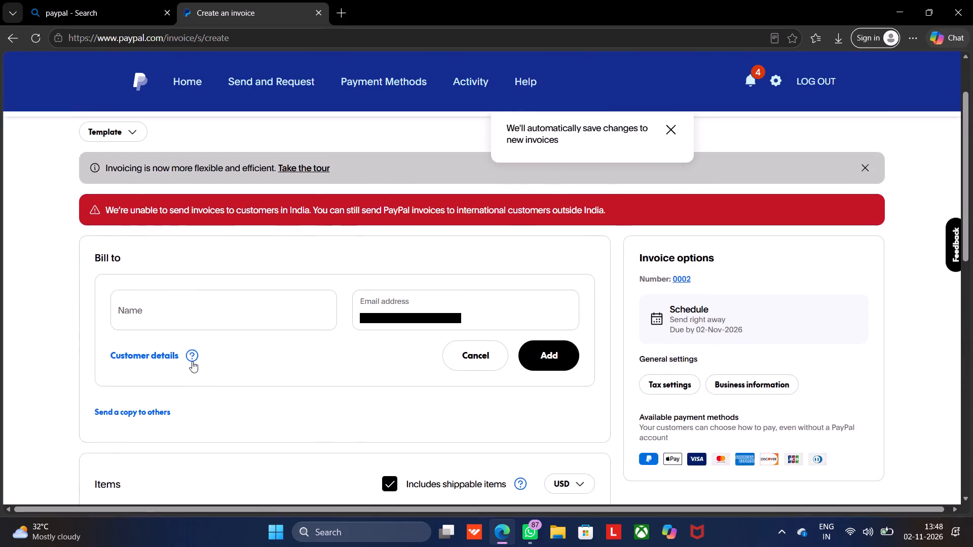
scroll(192, 361, down, 2)
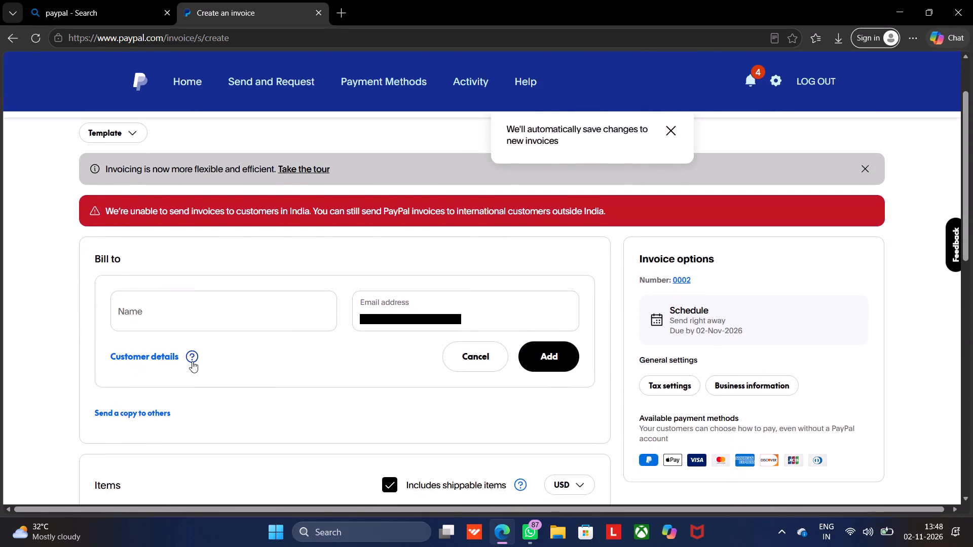
scroll(192, 361, down, 1)
click(172, 259)
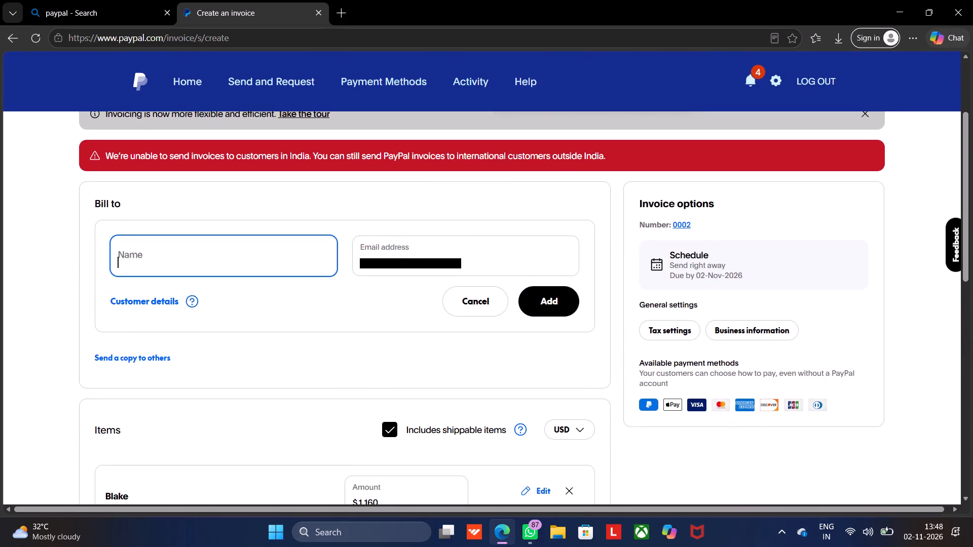
text(SA)
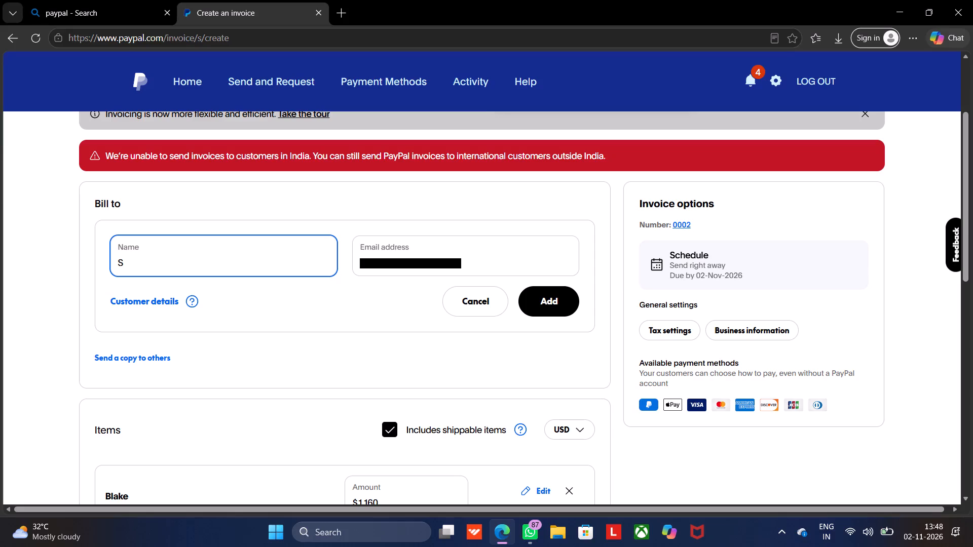
text(aif)
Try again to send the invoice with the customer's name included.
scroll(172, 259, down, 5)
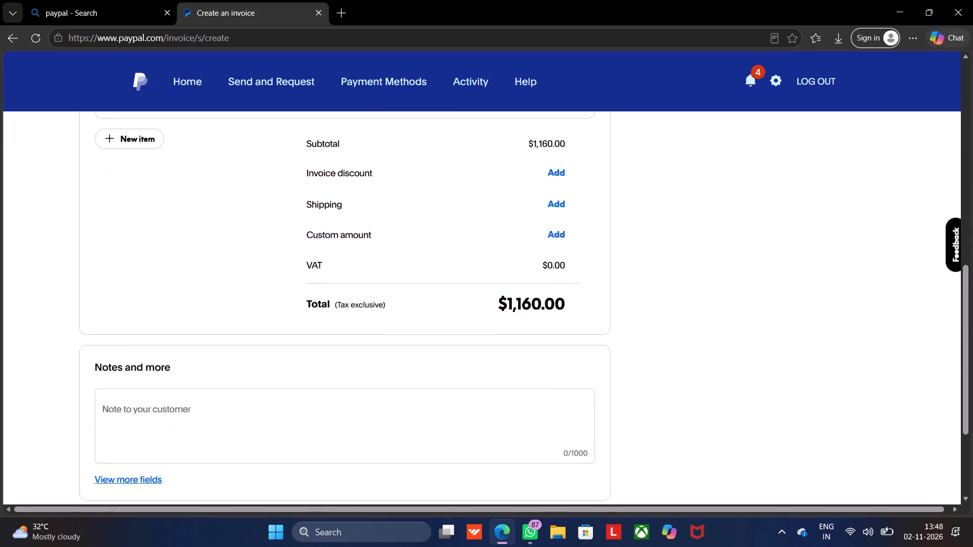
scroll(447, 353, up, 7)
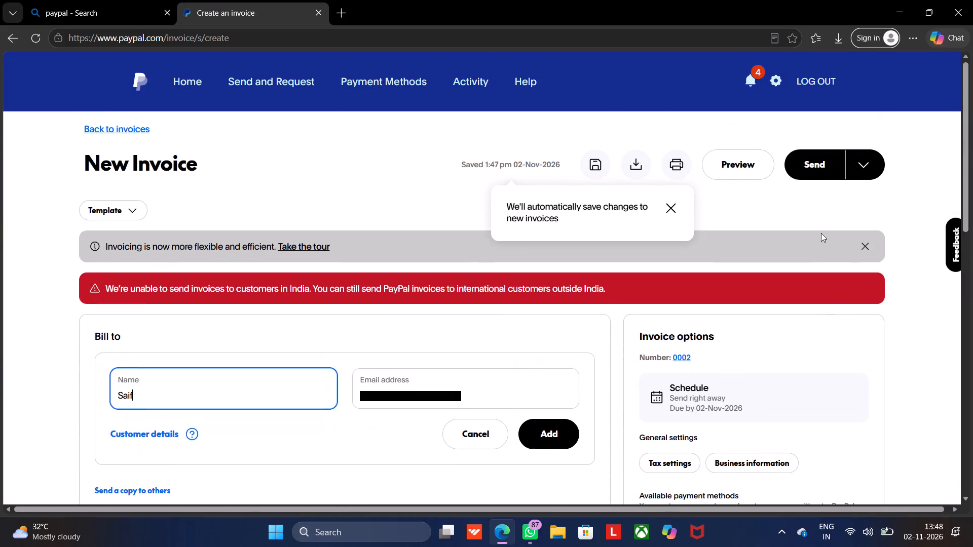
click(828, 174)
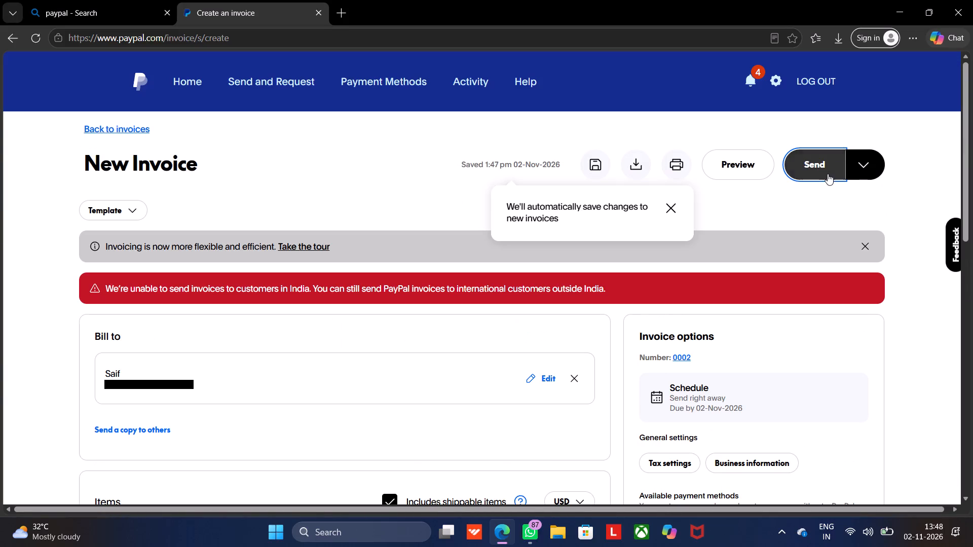
Reopen the Bill to customer's details and open the email address for editing.
click(537, 375)
click(465, 397)
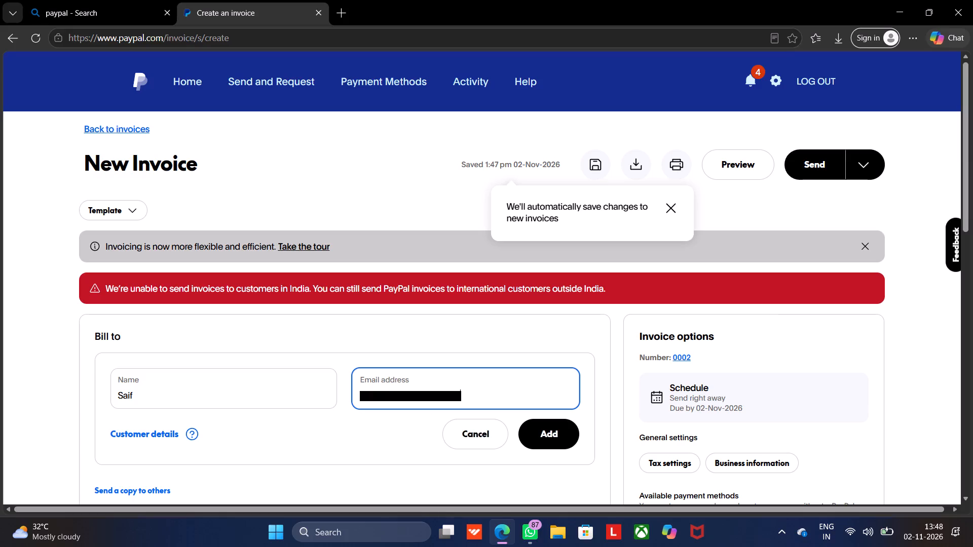
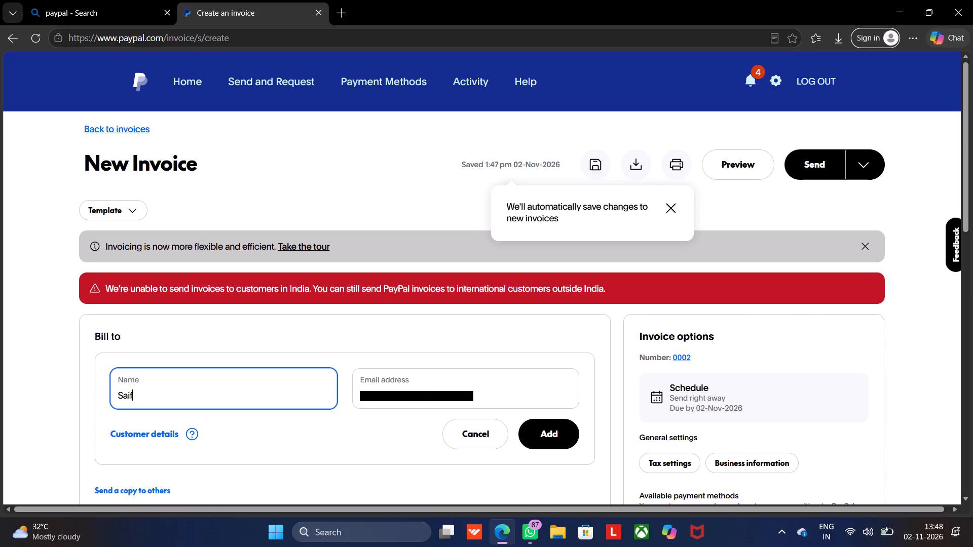
Replace the Bill to customer's name with pritam and apply the updated customer details to the invoice.
key(BackSpace)
key(BackSpace)
key(BackSpace)
key(BackSpace)
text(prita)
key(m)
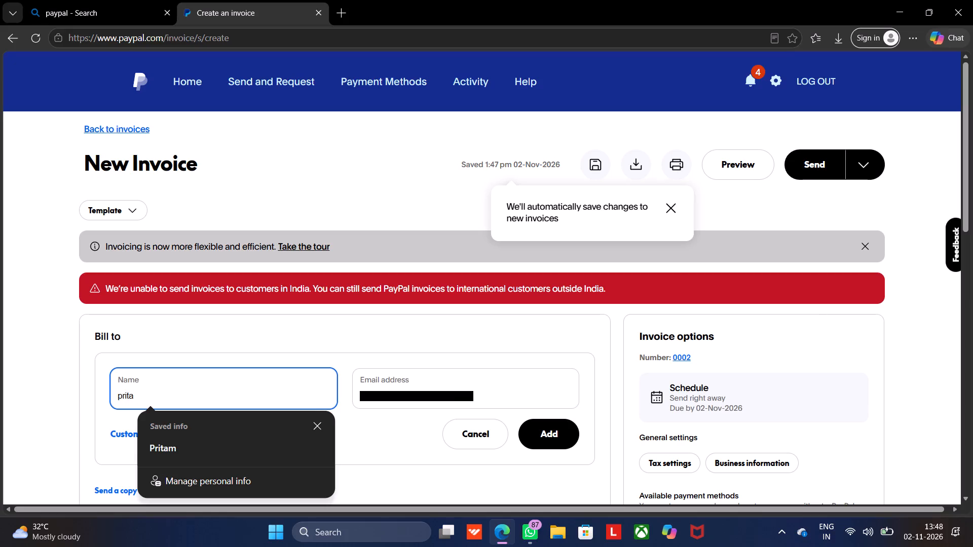
click(563, 439)
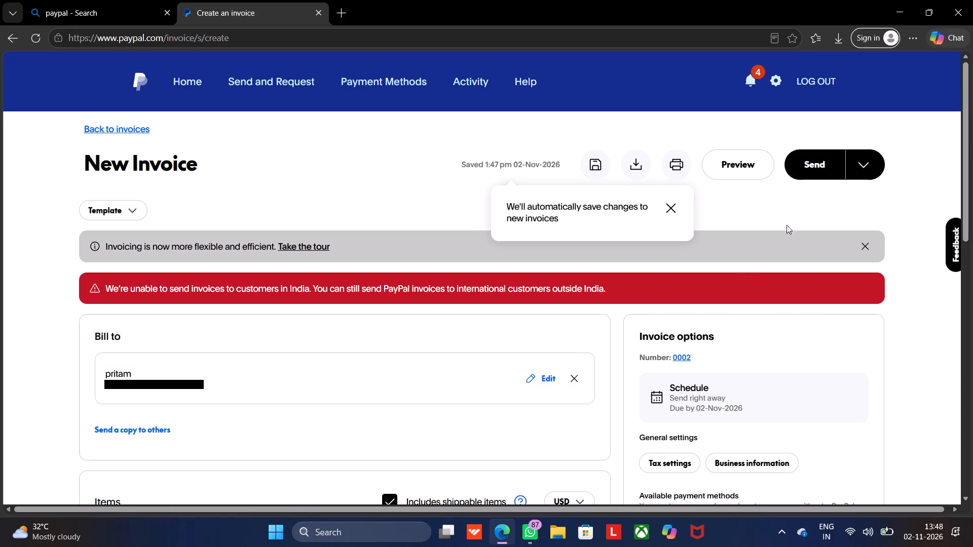
Send invoice 0002 to the updated Bill to customer.
click(807, 162)
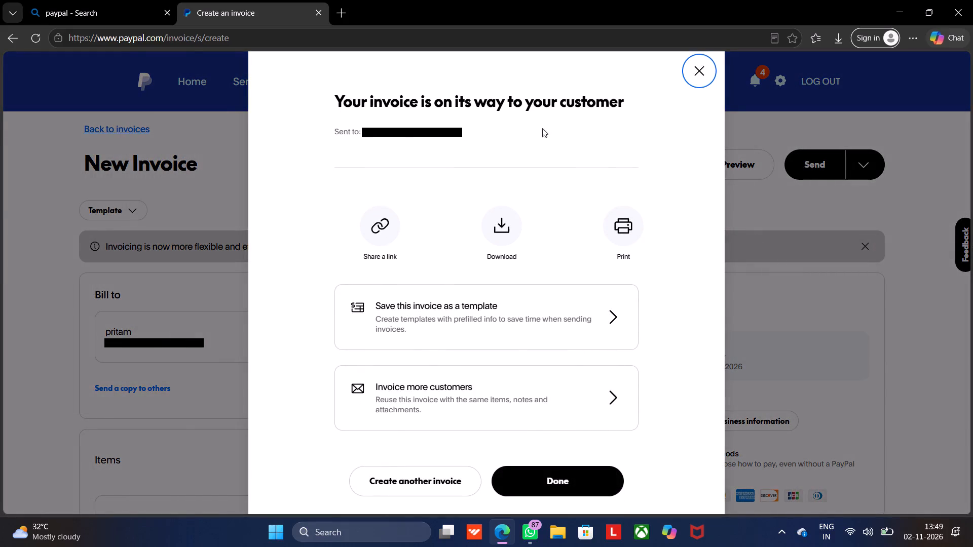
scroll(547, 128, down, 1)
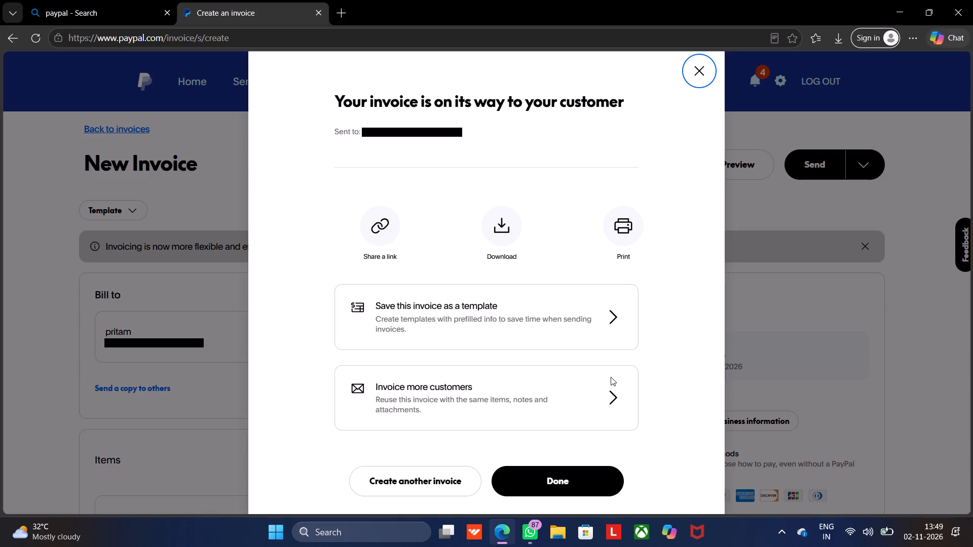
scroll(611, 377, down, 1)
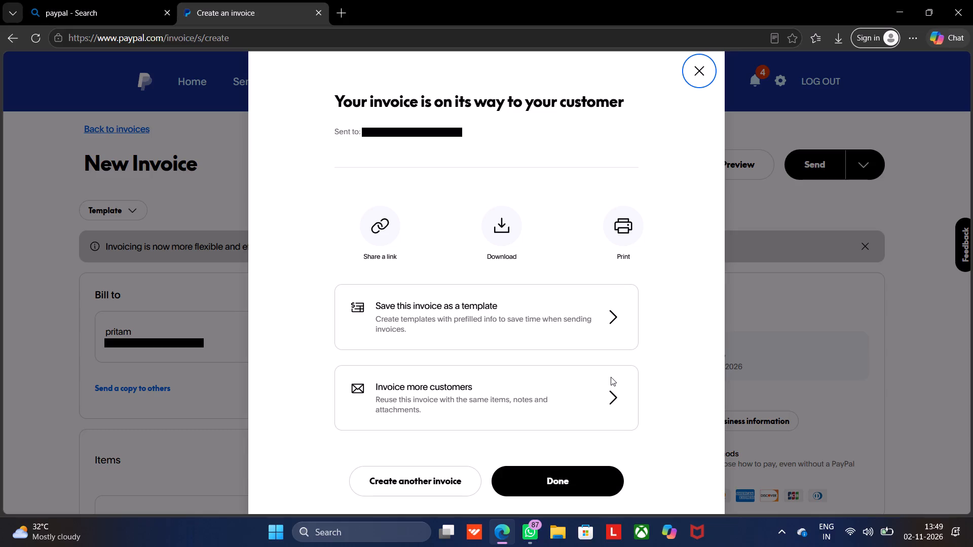
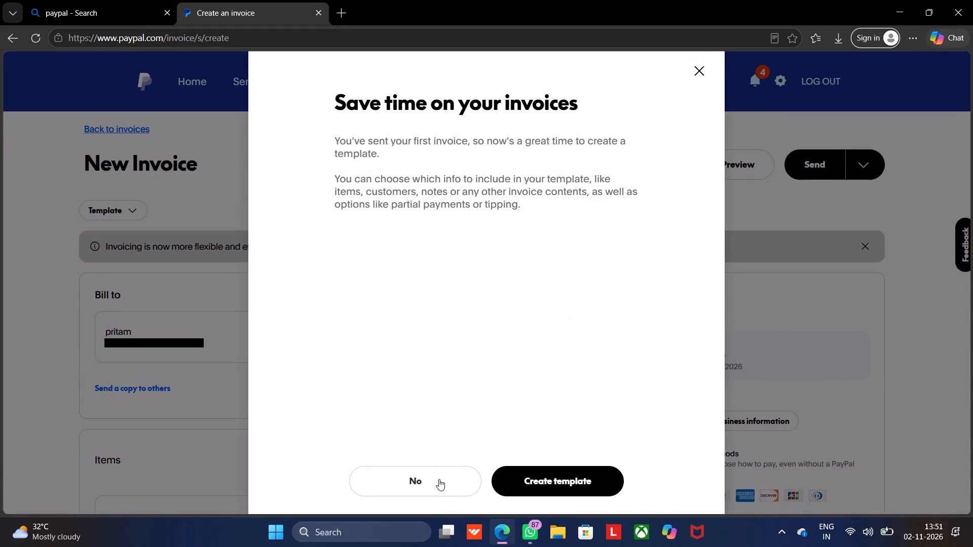
Dismiss the offer to create an invoice template and return to the invoice list.
click(700, 74)
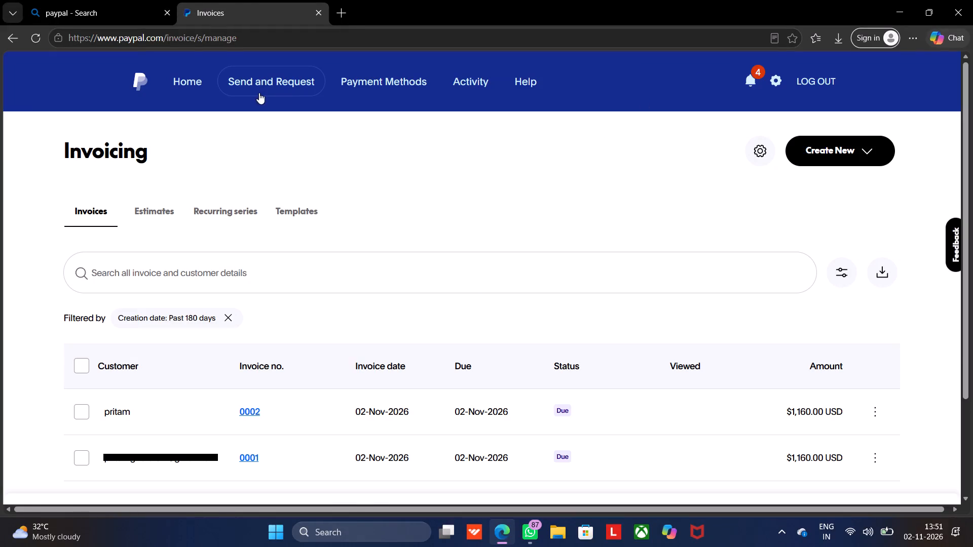
Examine the invoice list and the actions available for invoice 0002 billed to pritam, leaving no invoice selected.
scroll(413, 356, down, 1)
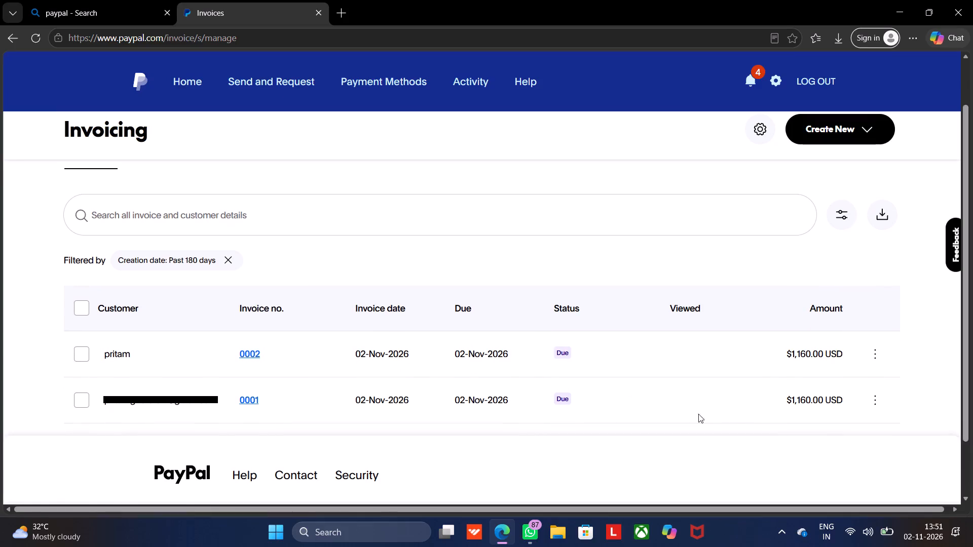
click(774, 365)
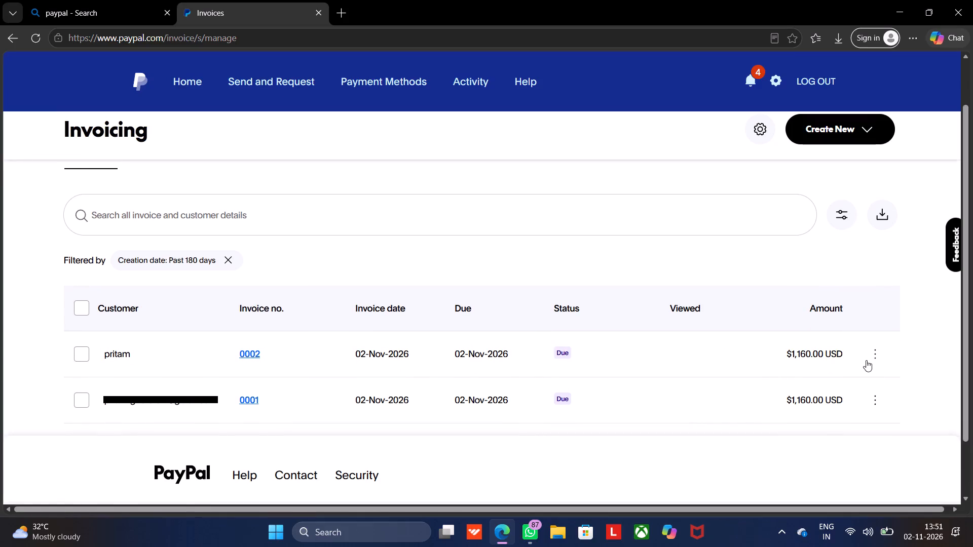
click(875, 353)
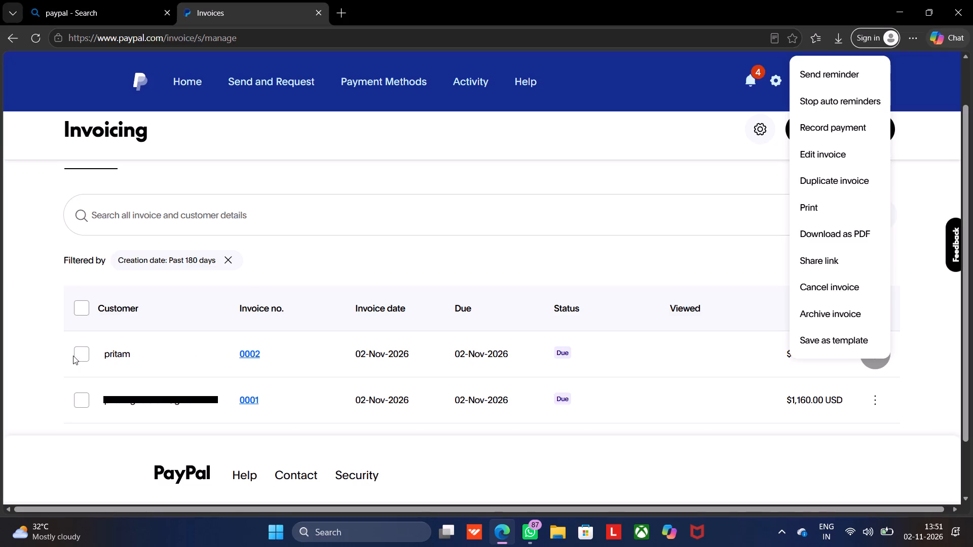
click(90, 351)
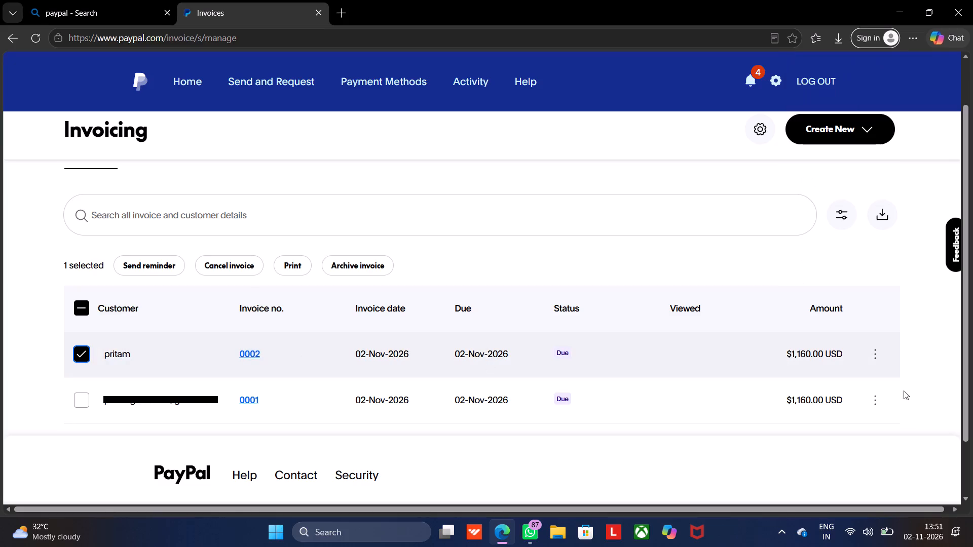
click(873, 360)
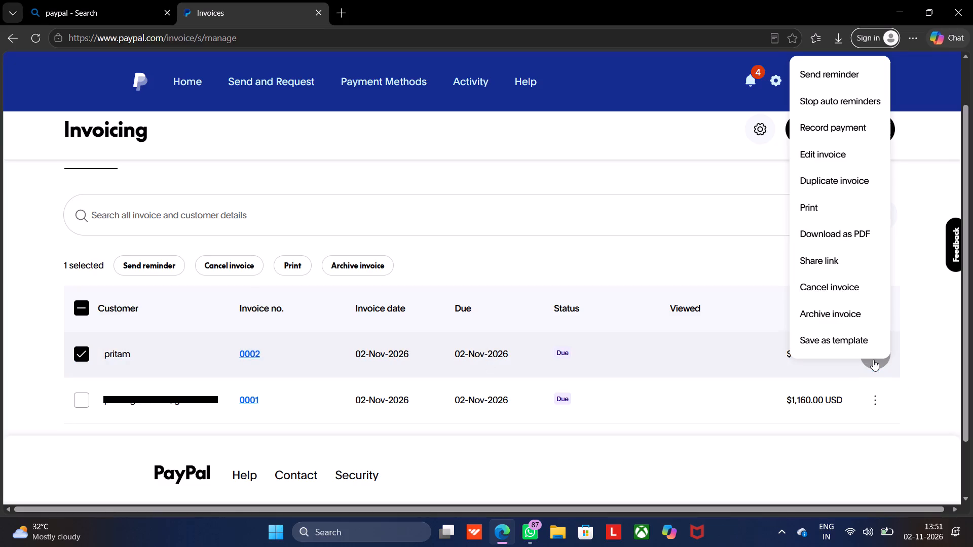
click(873, 360)
click(77, 313)
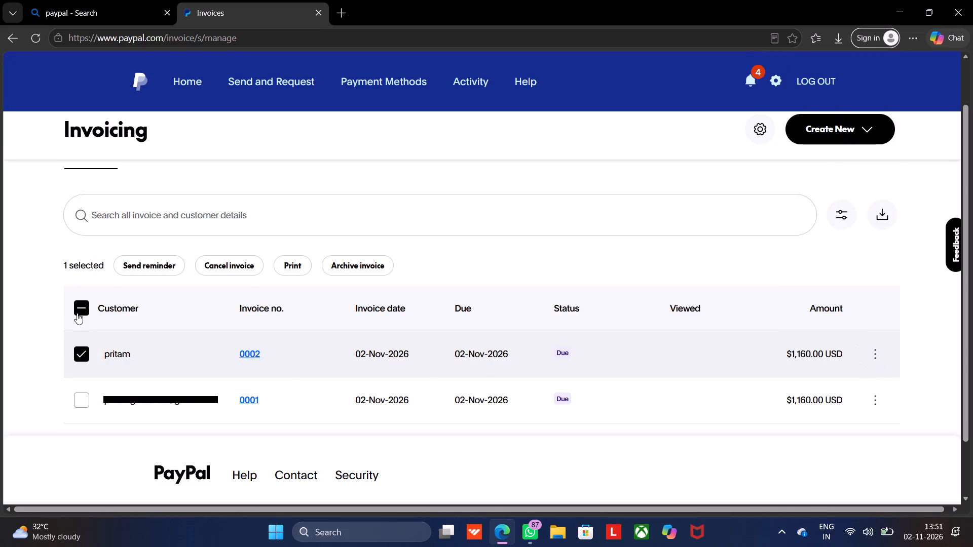
scroll(289, 242, up, 3)
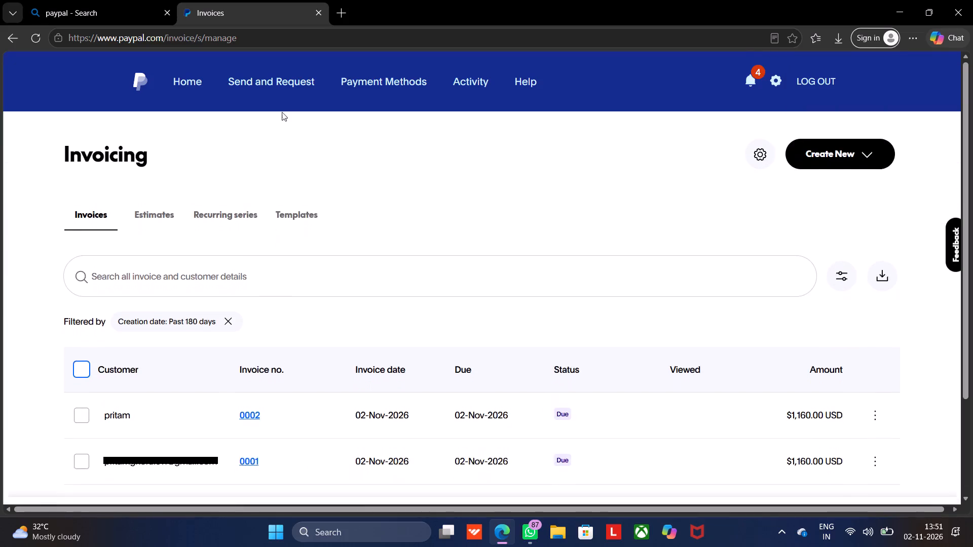
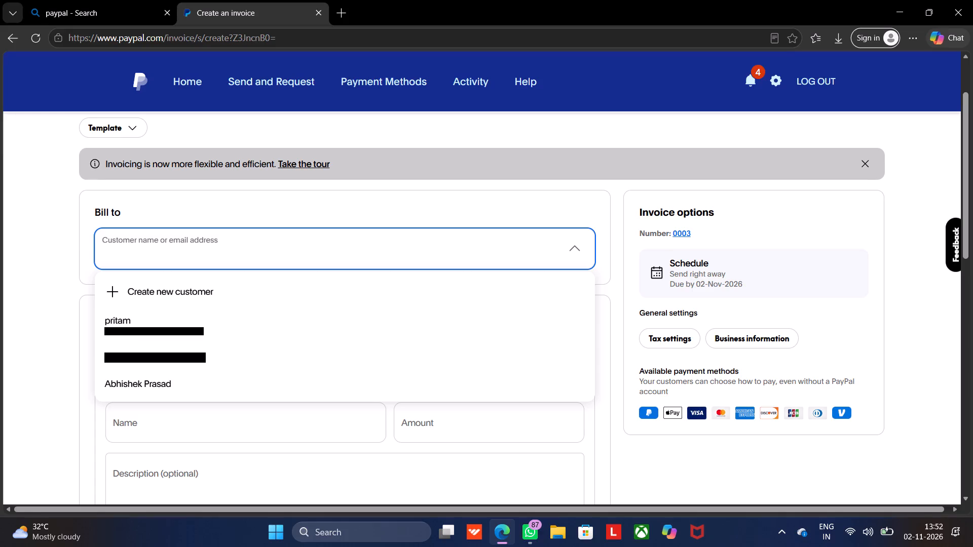
Enter the customer's email address as the Bill to recipient of invoice 0003.
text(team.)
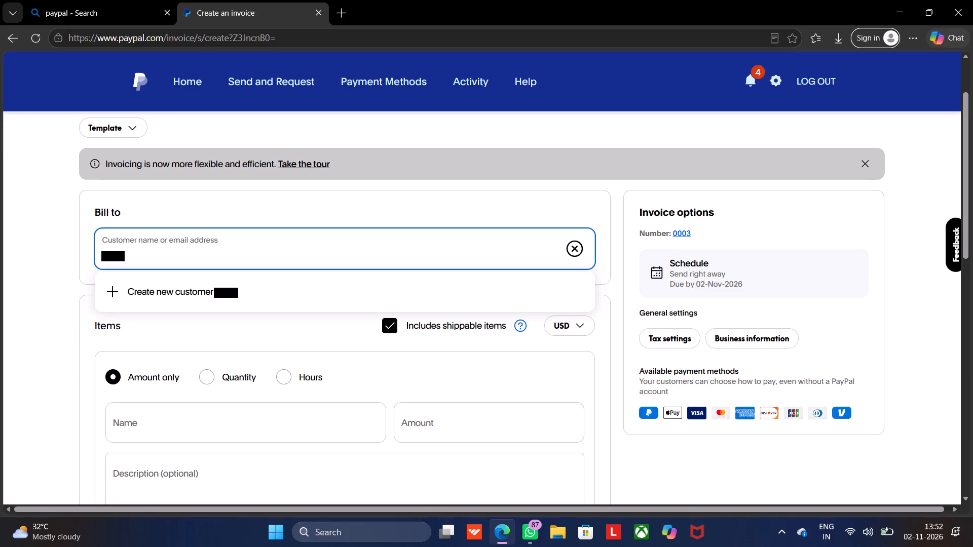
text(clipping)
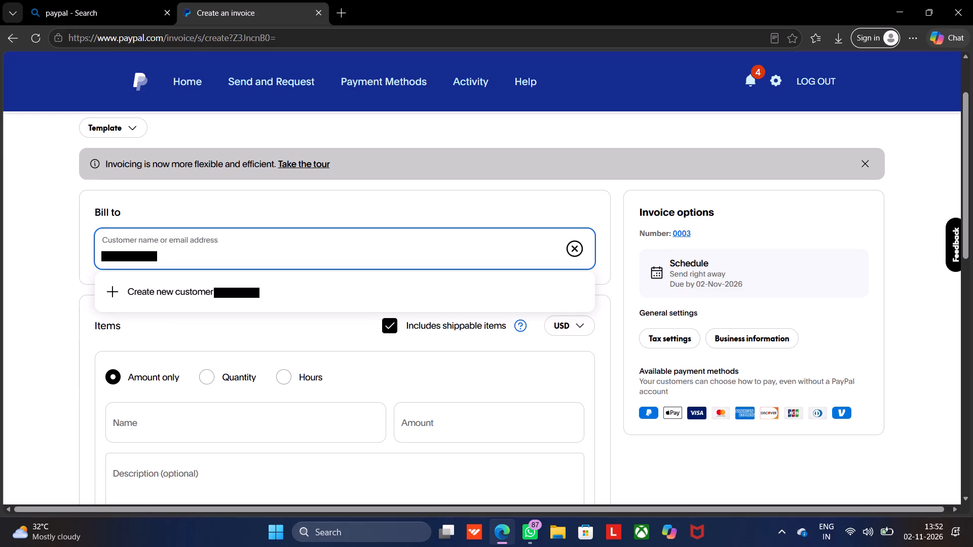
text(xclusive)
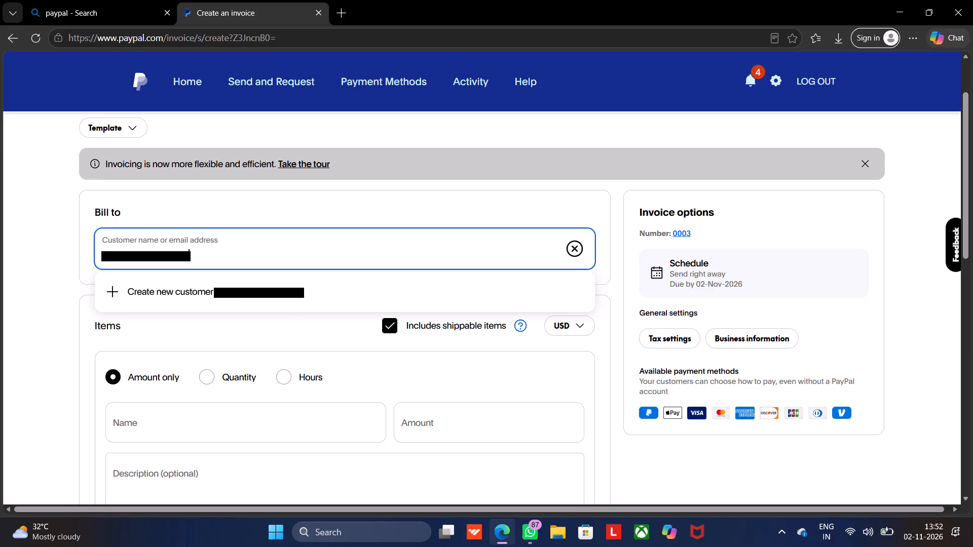
Complete the customer's email address in Bill to and add it as a new customer on invoice 0003.
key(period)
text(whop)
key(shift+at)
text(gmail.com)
scroll(305, 248, down, 1)
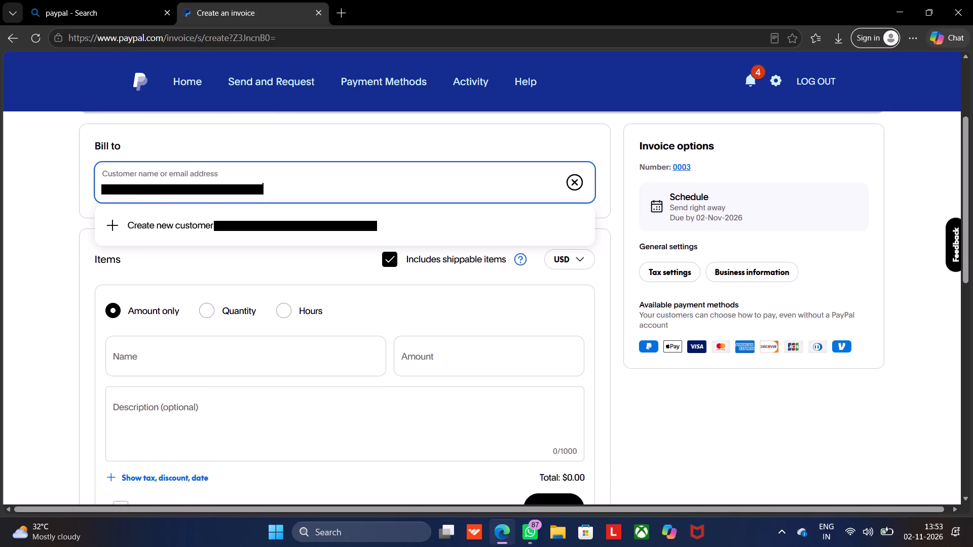
scroll(305, 248, down, 1)
click(291, 264)
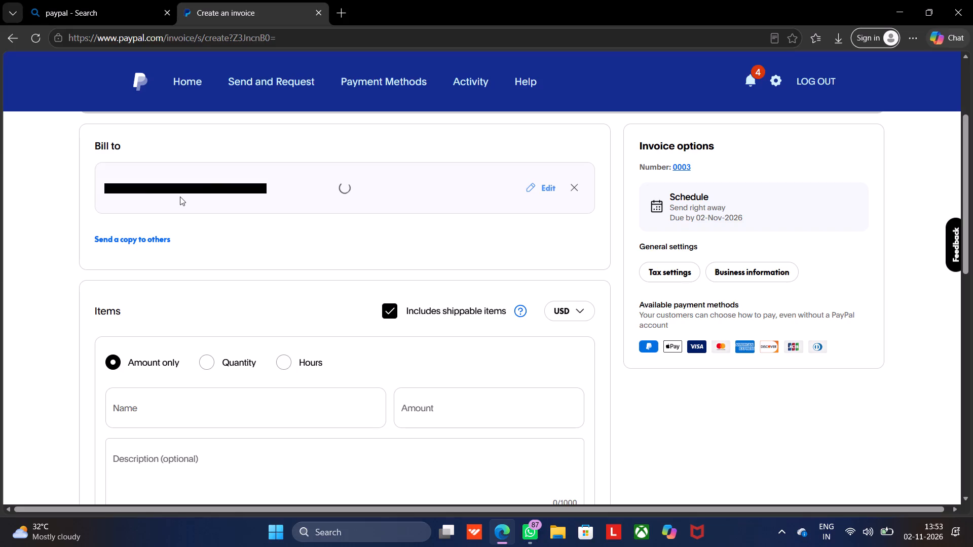
Enter blake as the name of the amount-only item on invoice 0003.
scroll(236, 199, down, 1)
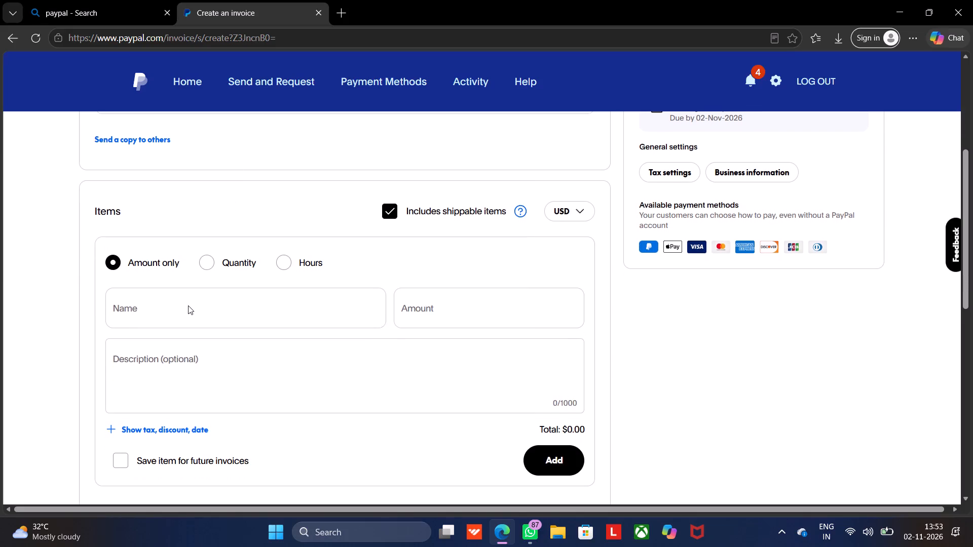
click(188, 305)
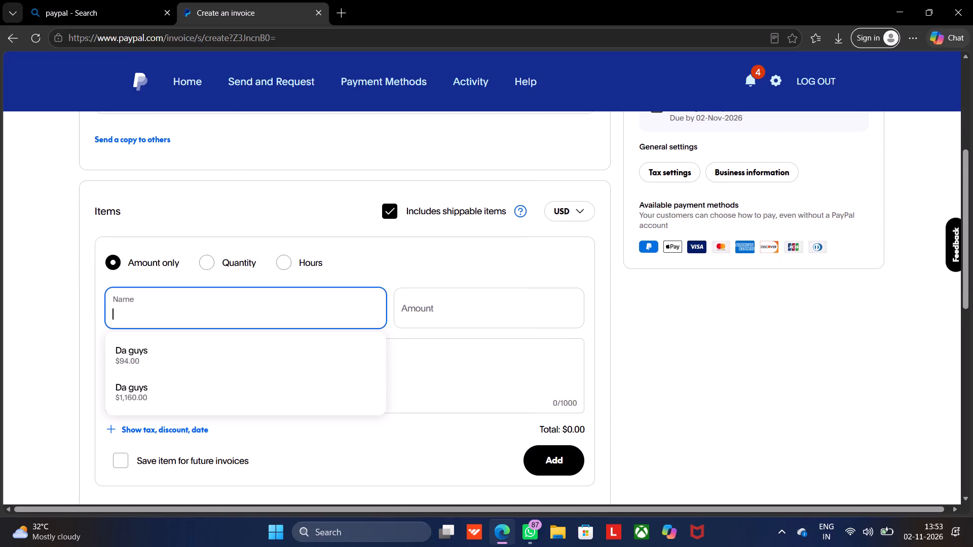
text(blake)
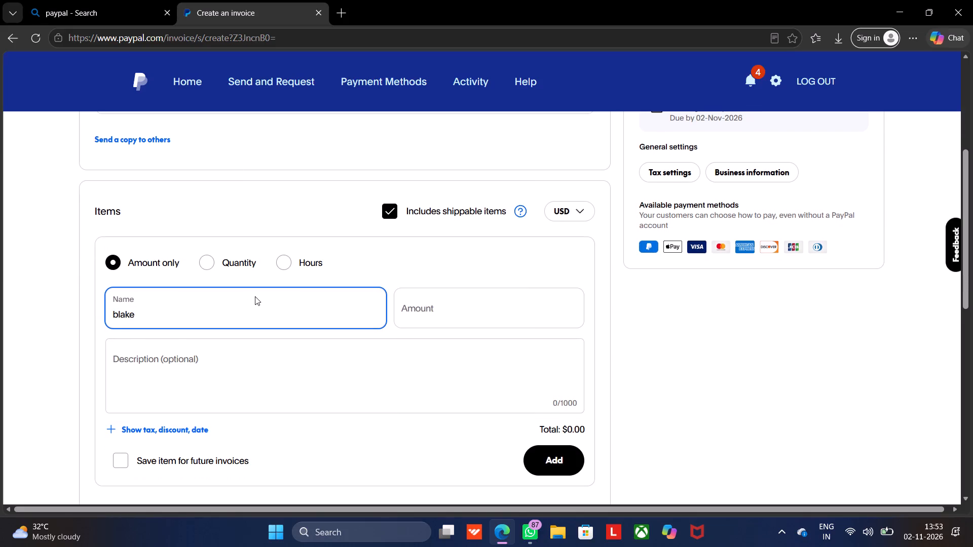
Set the amount of the blake item to $1,160.
click(445, 314)
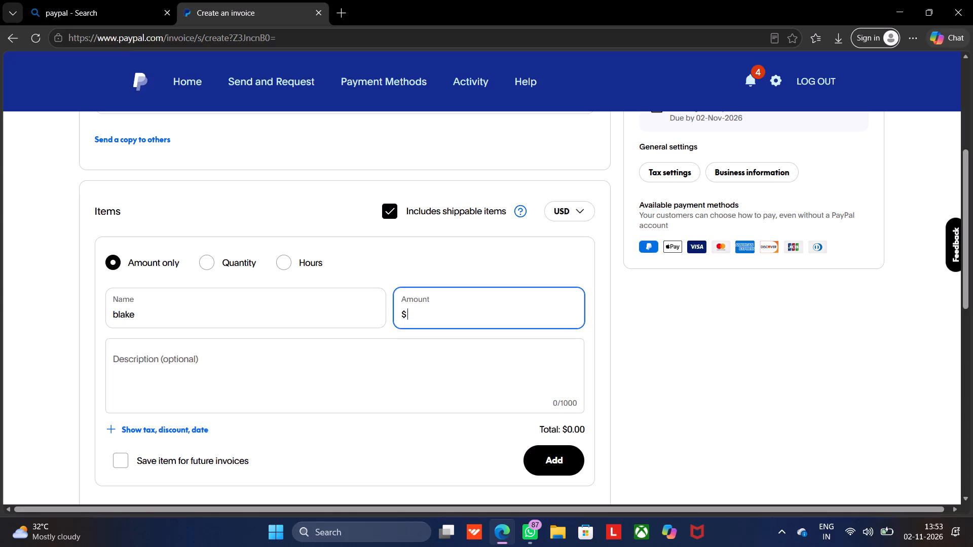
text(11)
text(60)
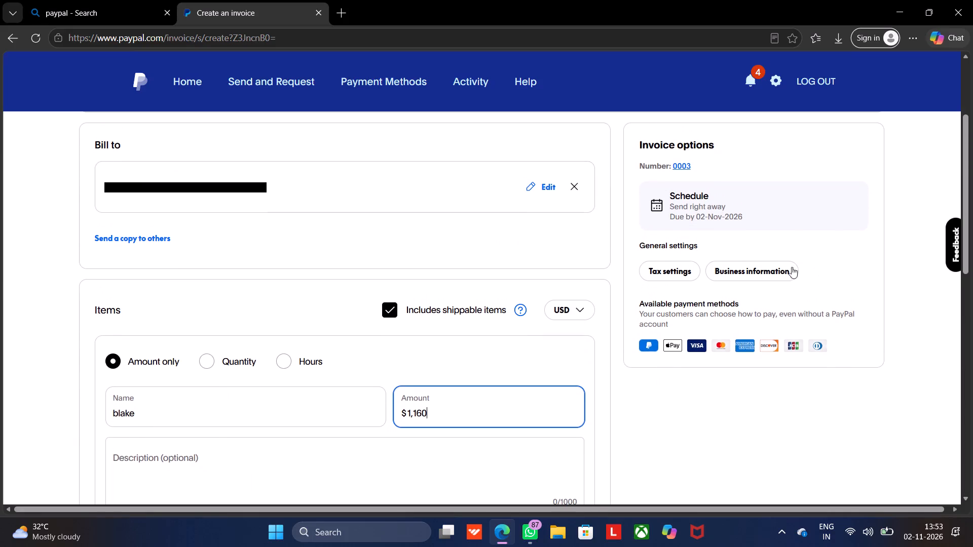
click(755, 267)
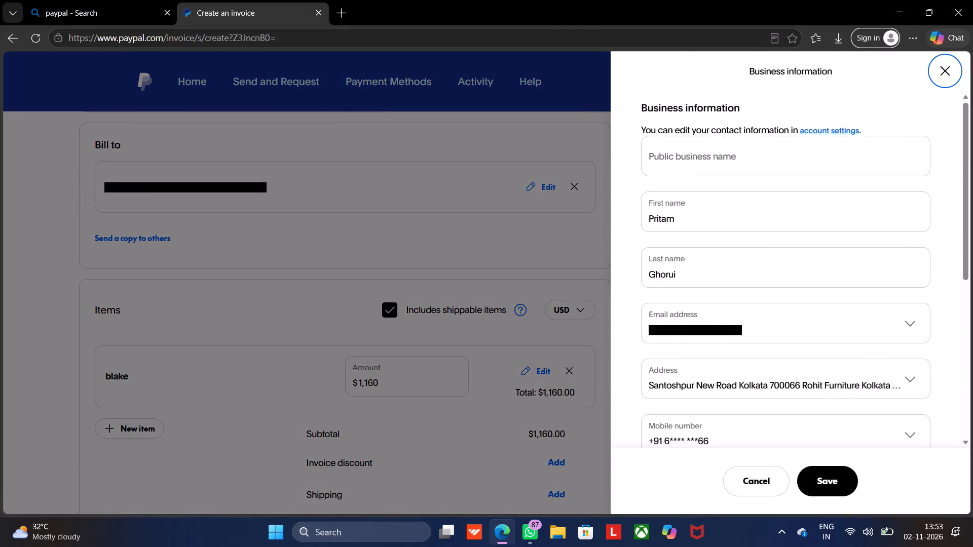
click(703, 278)
key(BackSpace)
key(BackSpace)
key(BackSpace)
key(BackSpace)
key(BackSpace)
key(BackSpace)
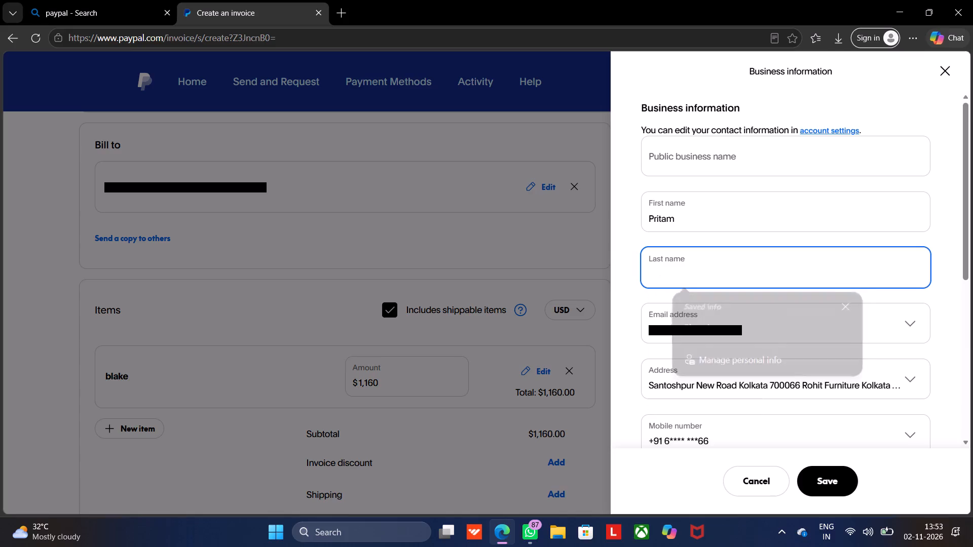
triple_click(700, 221)
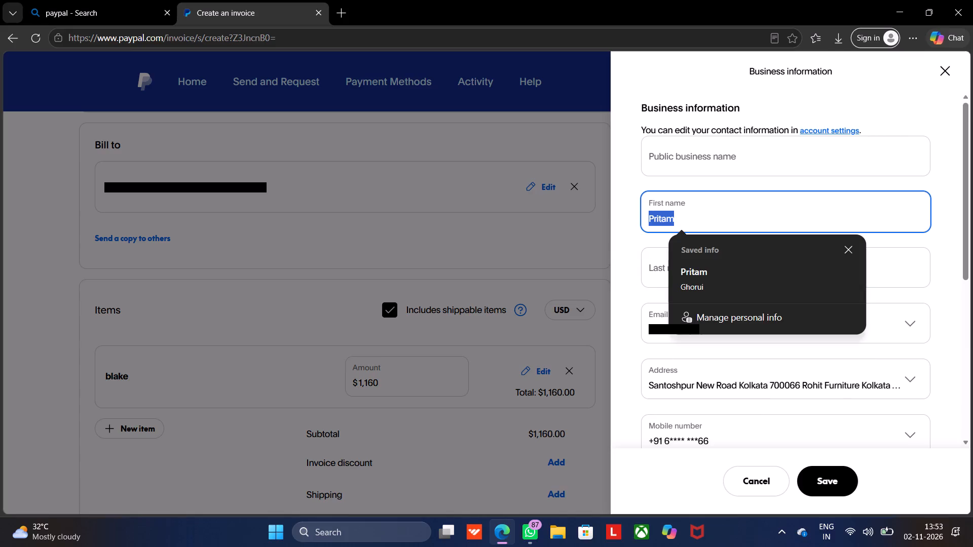
key(BackSpace)
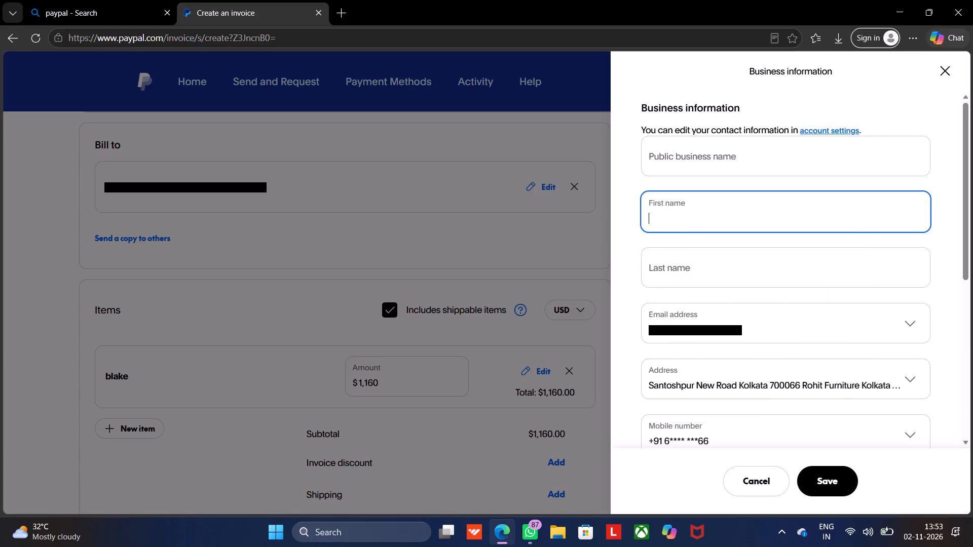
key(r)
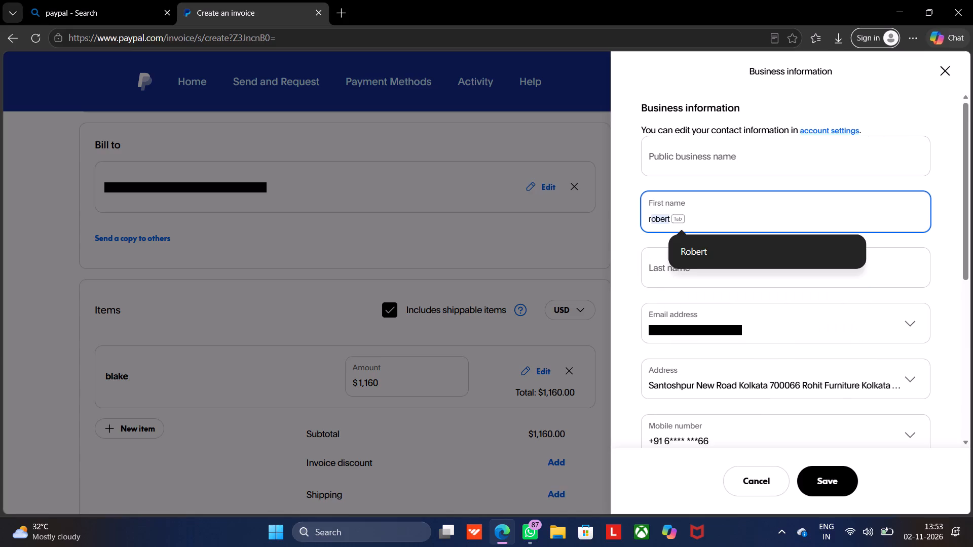
click(755, 248)
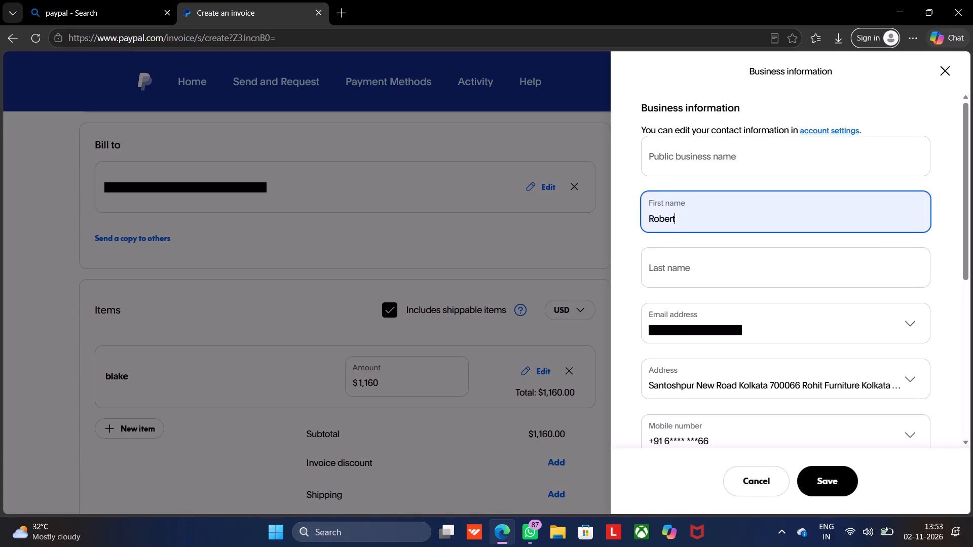
click(708, 277)
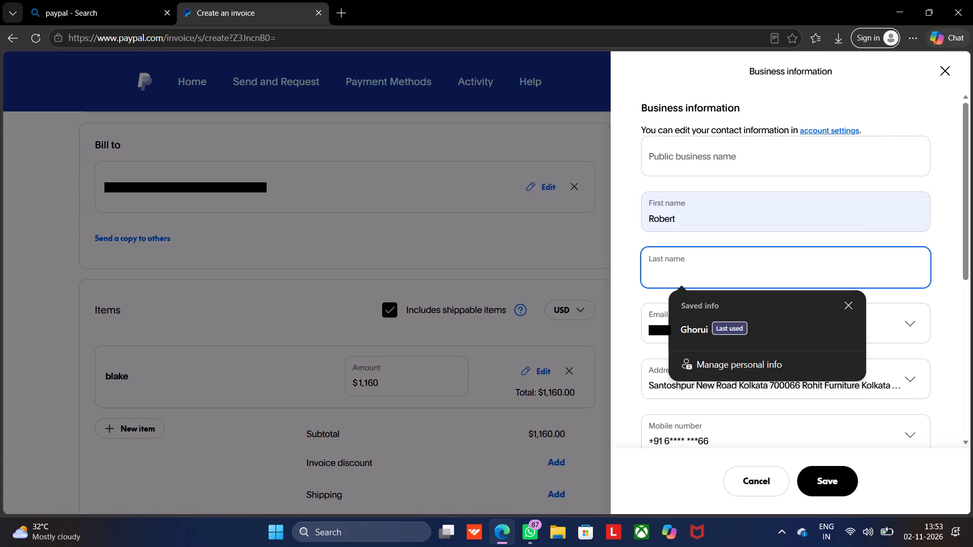
click(693, 266)
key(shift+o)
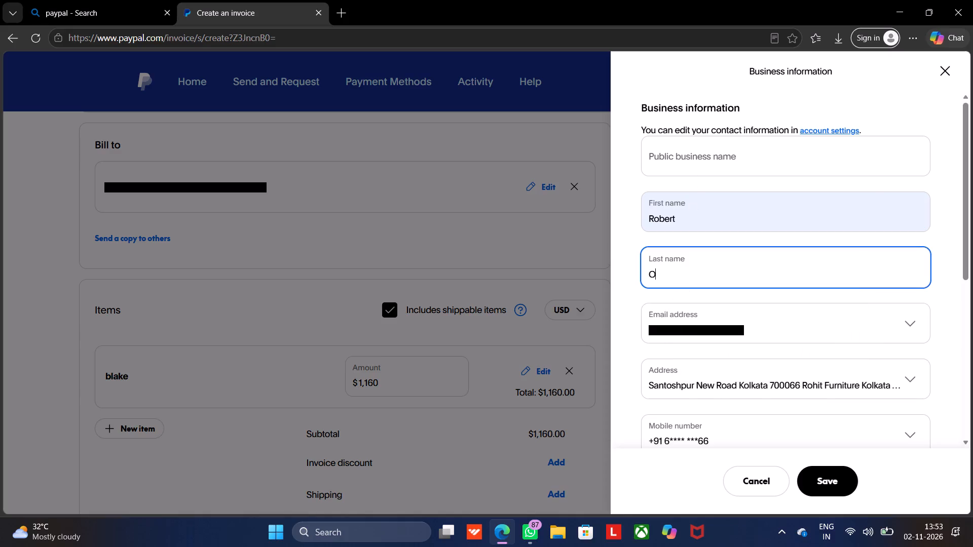
Set the public business name to Clip Legion.
click(695, 164)
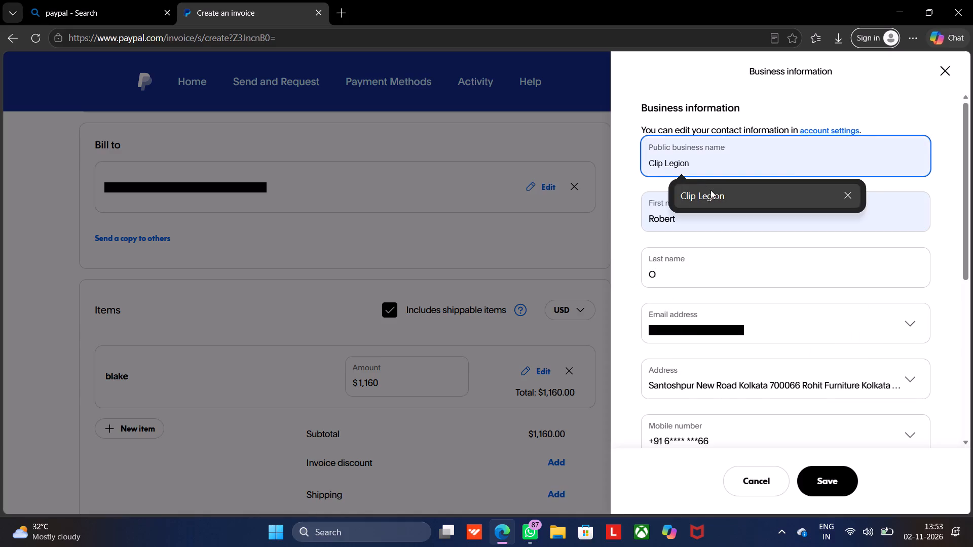
click(710, 190)
Set the business email address, address and mobile number to "Don't show on invoices" and save the business information.
scroll(710, 190, down, 1)
click(742, 253)
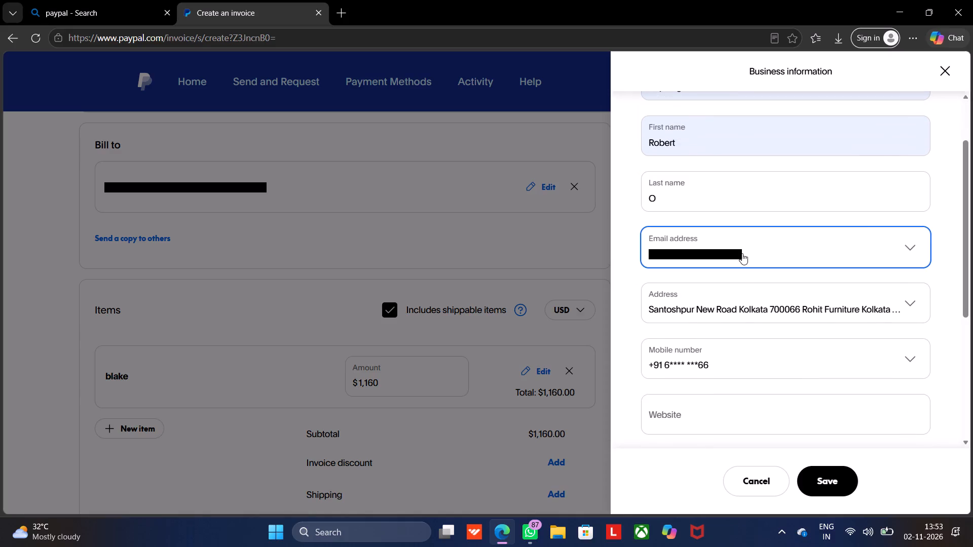
click(725, 280)
scroll(725, 280, down, 1)
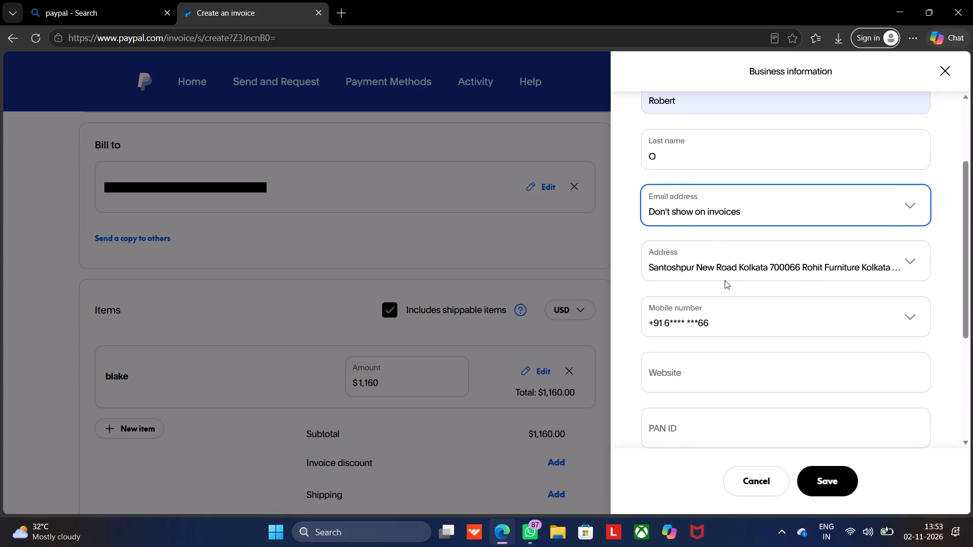
drag(726, 269, 724, 275)
click(724, 275)
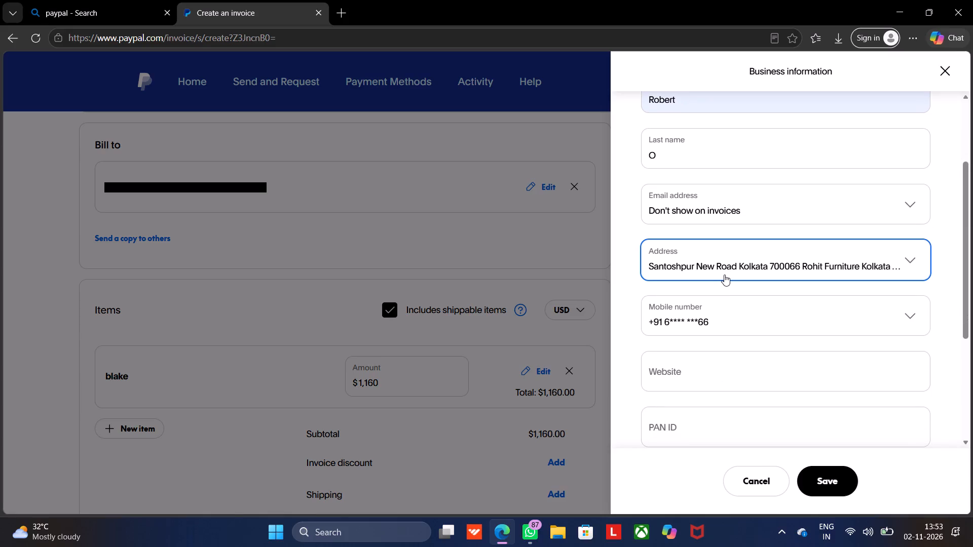
click(724, 275)
click(714, 305)
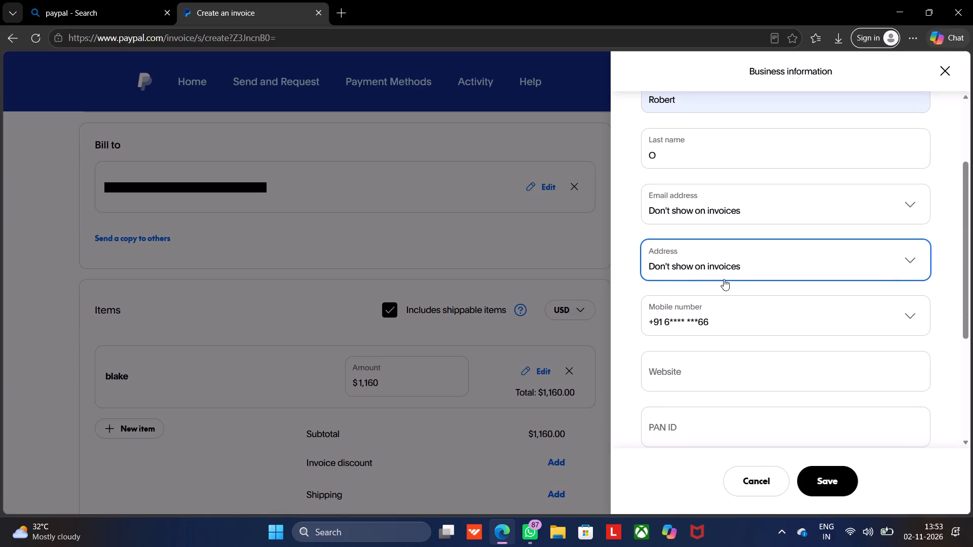
click(720, 319)
click(707, 356)
scroll(707, 356, down, 1)
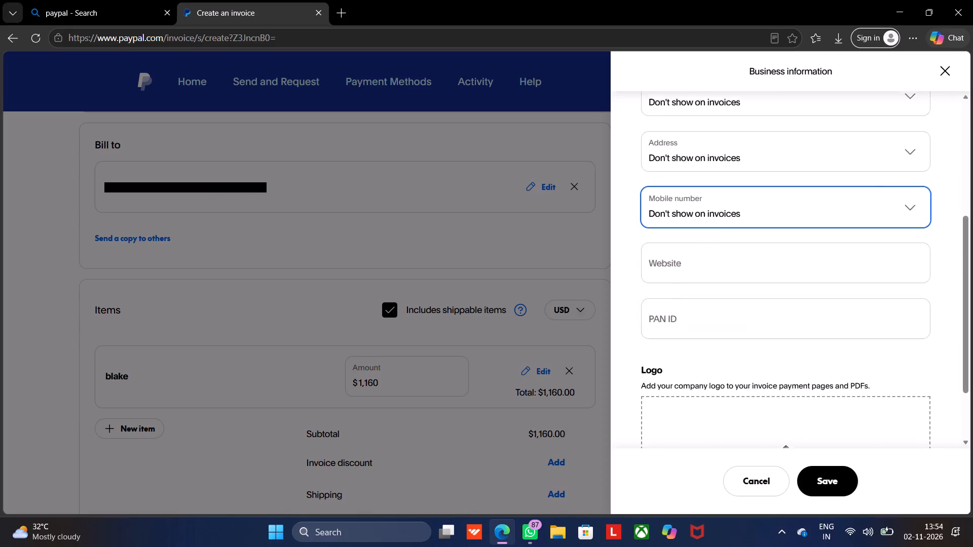
scroll(707, 356, down, 1)
scroll(707, 356, up, 1)
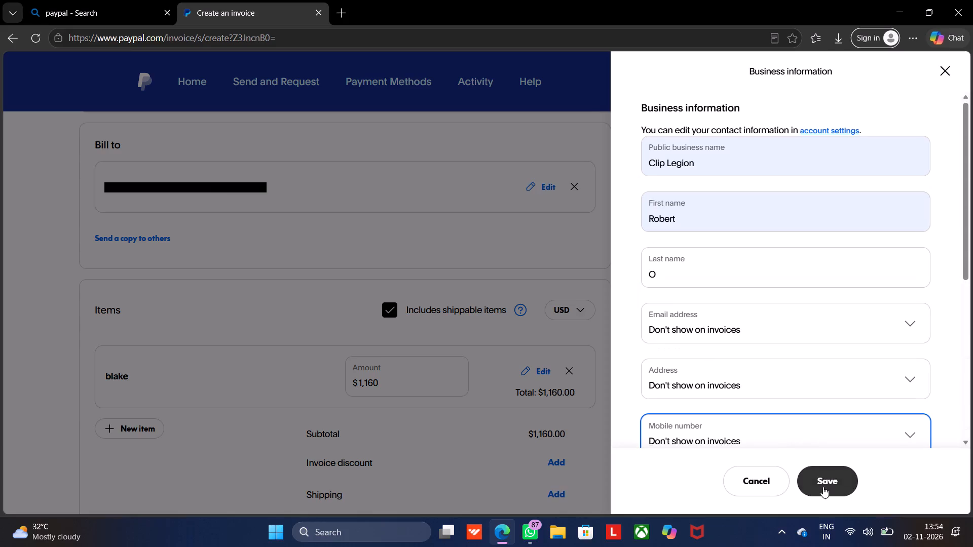
click(822, 480)
Check over the completed invoice 0003 and send it to the customer.
scroll(573, 440, up, 1)
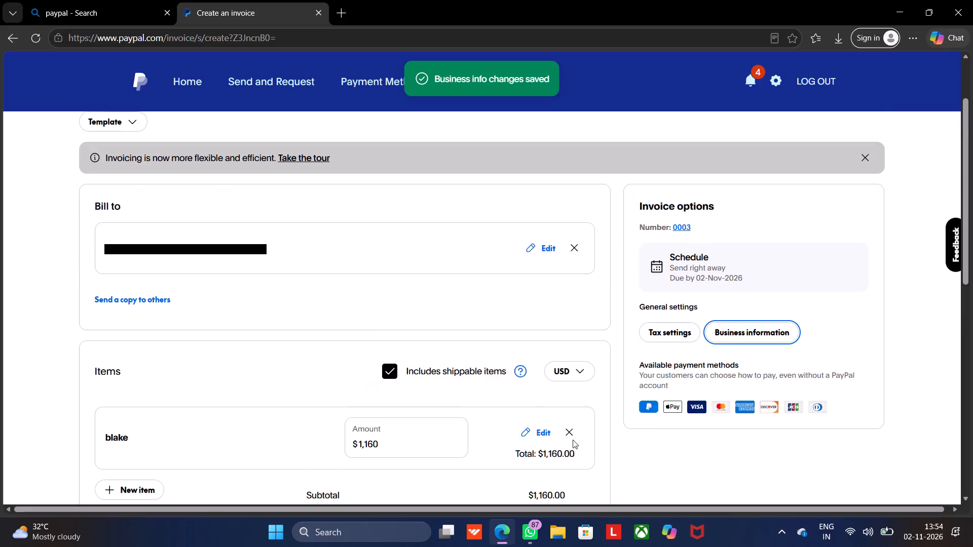
scroll(573, 440, up, 1)
scroll(573, 440, down, 3)
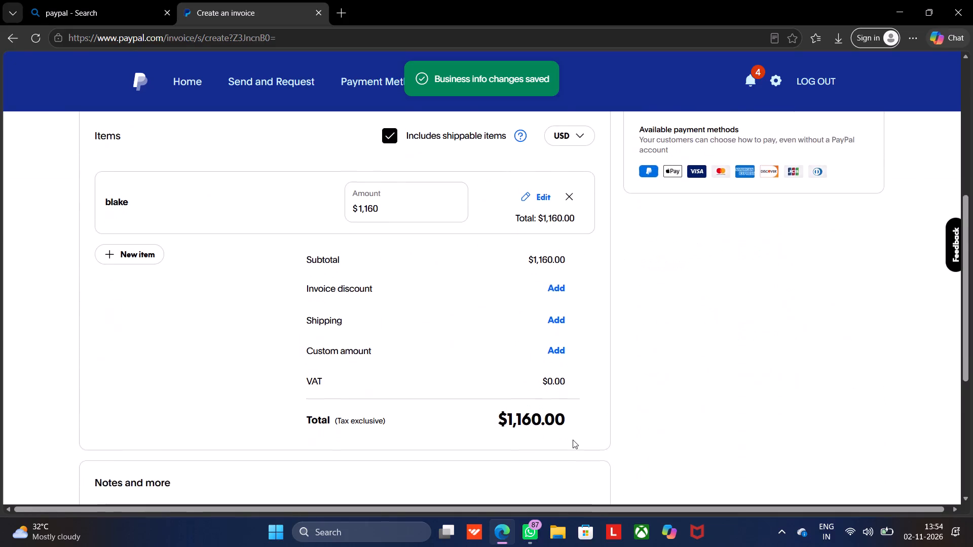
scroll(573, 440, down, 1)
scroll(573, 440, up, 1)
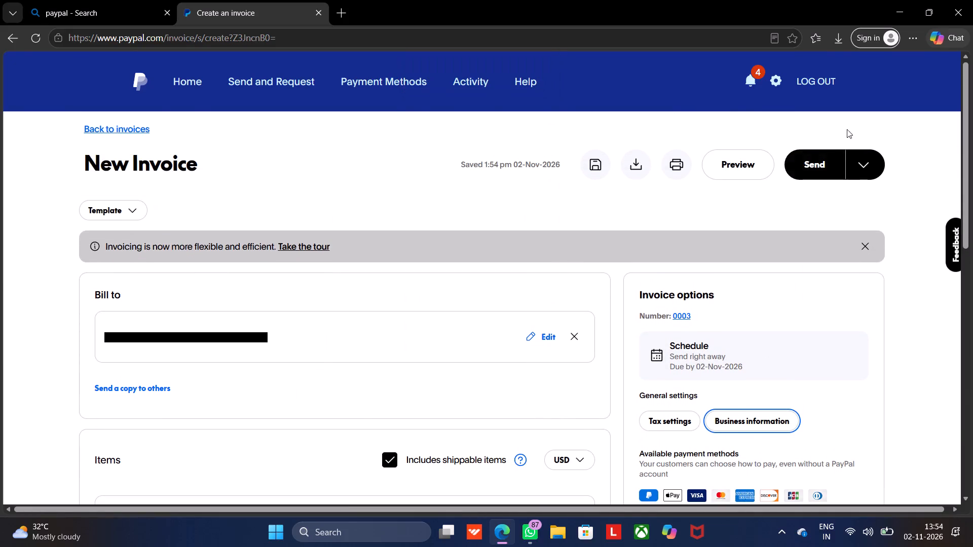
click(824, 161)
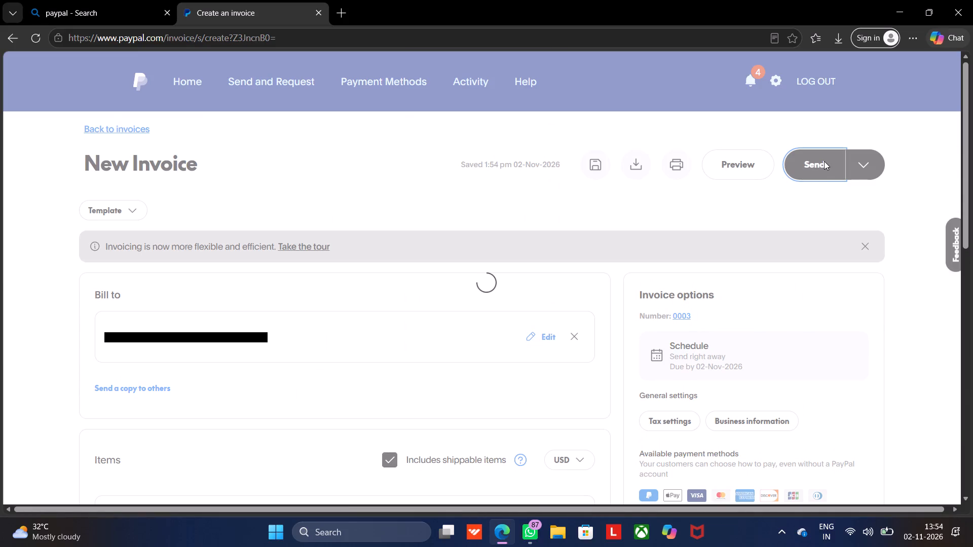
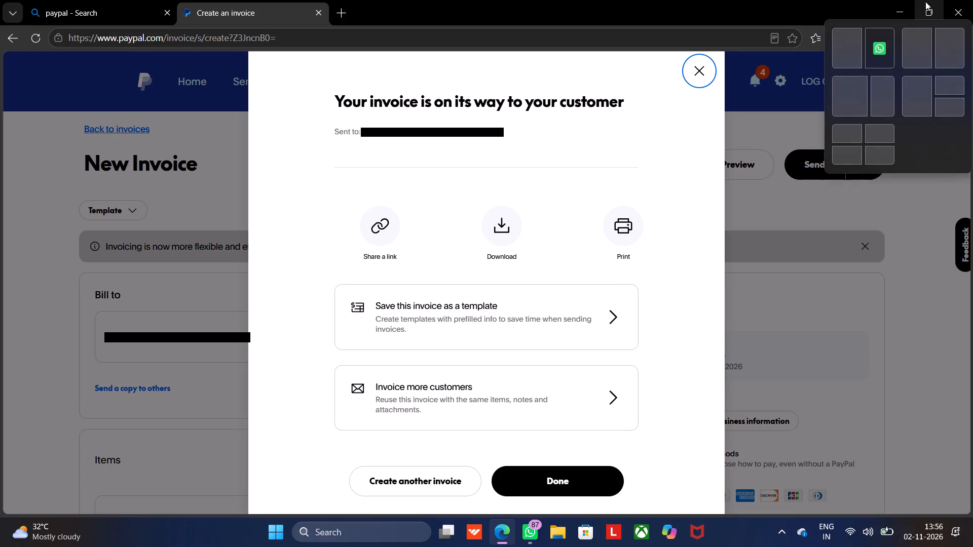
Minimize the browser window with the sent-invoice confirmation to return to the desktop.
click(901, 0)
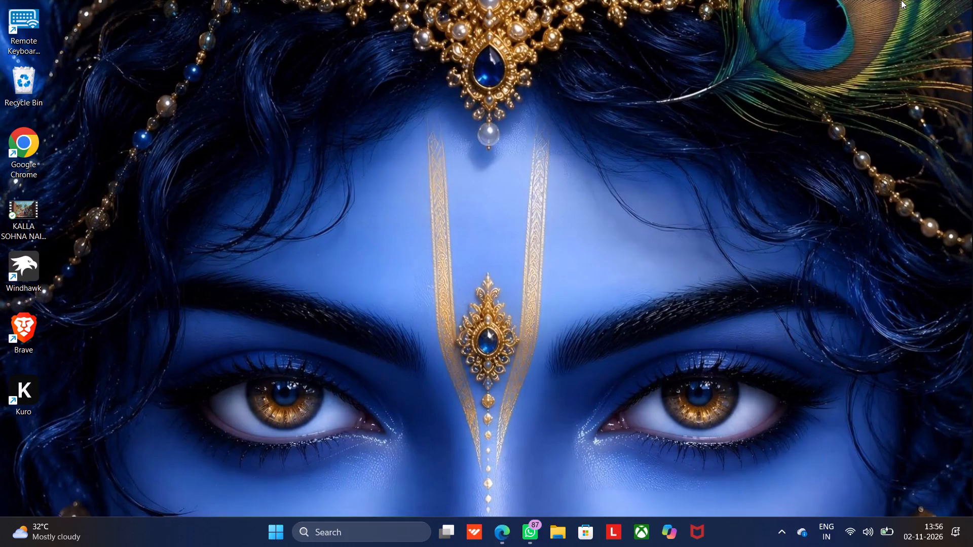
key(super+x)
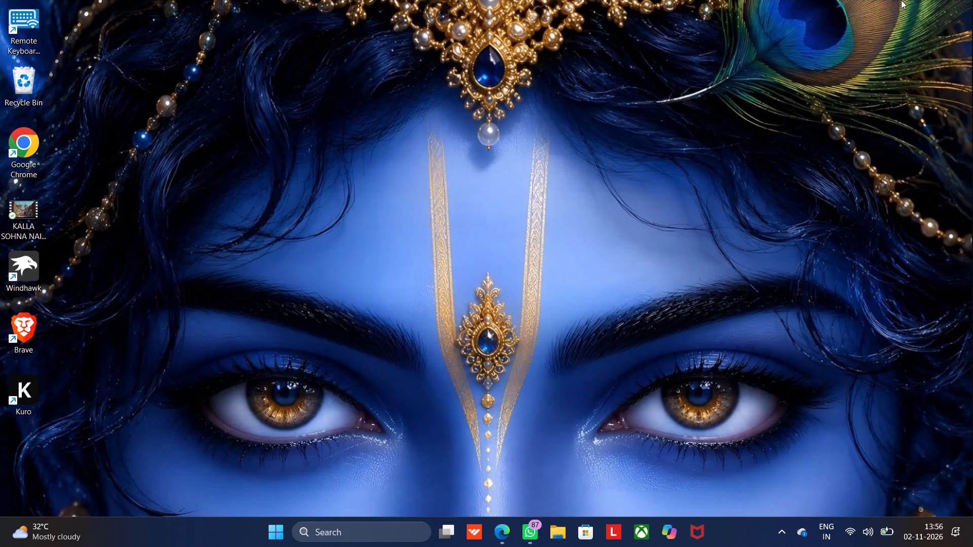